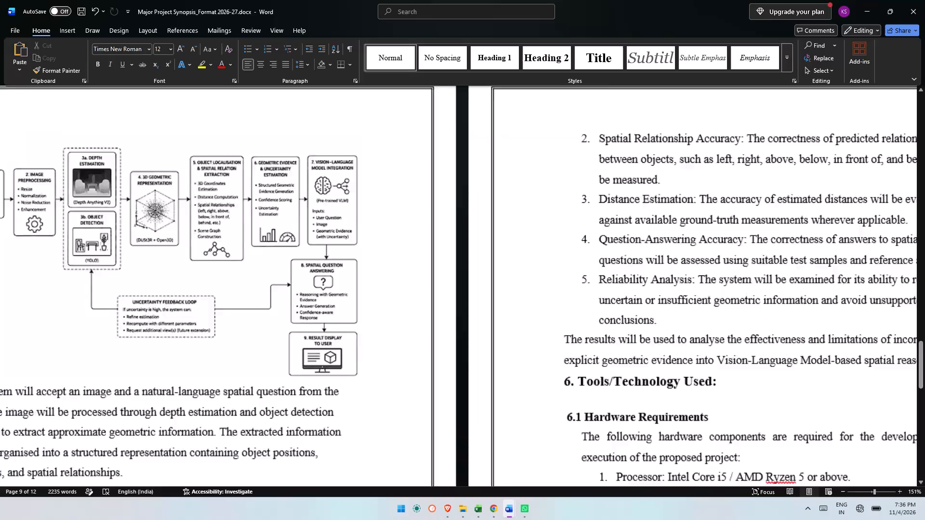
Examine the system architecture diagram on page 9 at close range, including its edges and the gap before it.
{"action": "scroll", "coordinate": [422, 387], "scroll_direction": "down", "scroll_amount": 1}
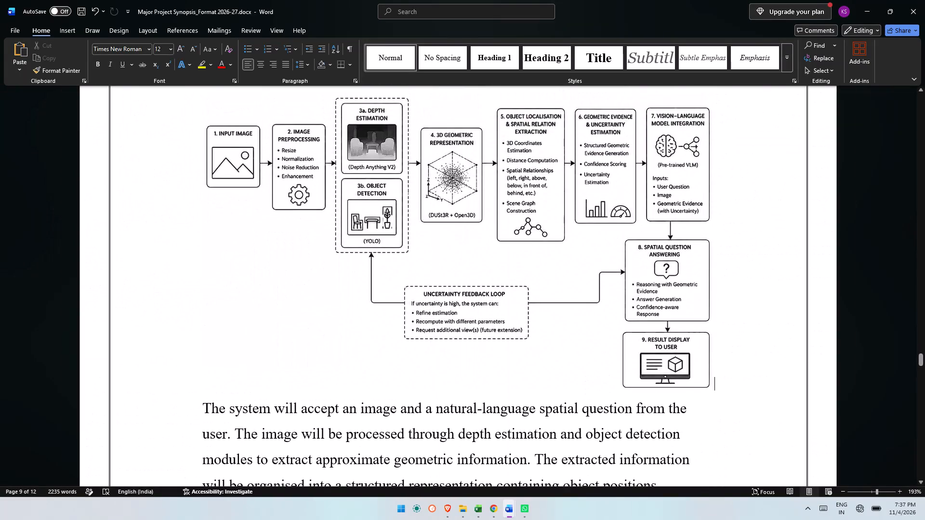
{"action": "scroll", "coordinate": [422, 387], "scroll_direction": "up", "scroll_amount": 1}
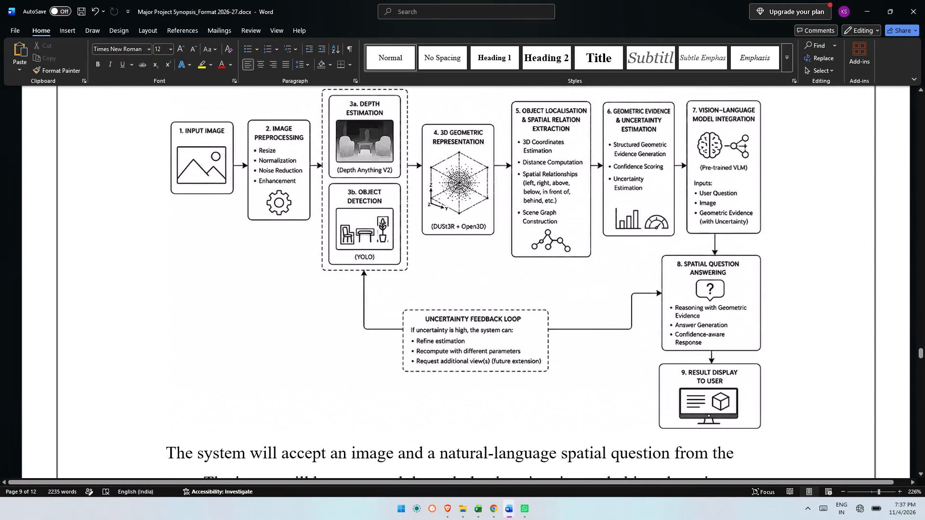
{"action": "scroll", "coordinate": [422, 387], "scroll_direction": "up", "scroll_amount": 1}
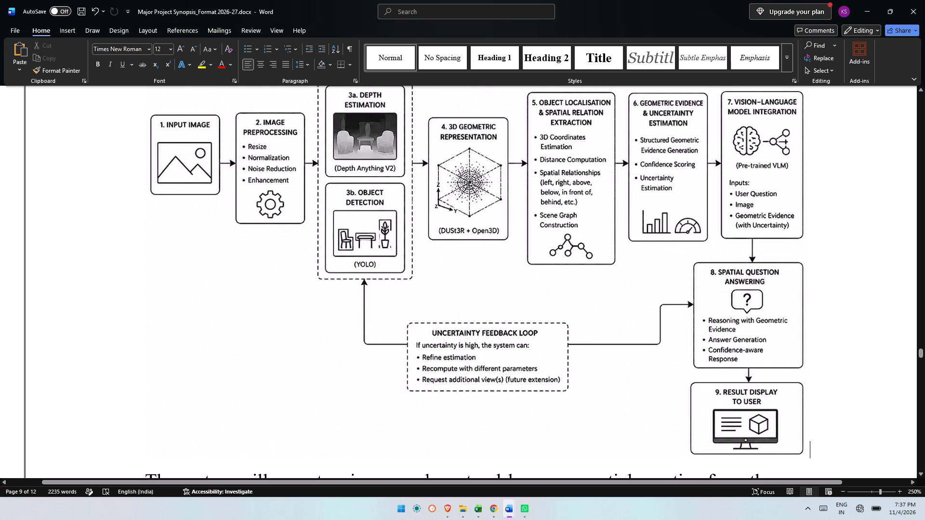
{"action": "left_click", "coordinate": [422, 387]}
{"action": "scroll", "coordinate": [431, 405], "scroll_direction": "up", "scroll_amount": 1, "text": "ctrl"}
{"action": "scroll", "coordinate": [431, 405], "scroll_direction": "up", "scroll_amount": 5}
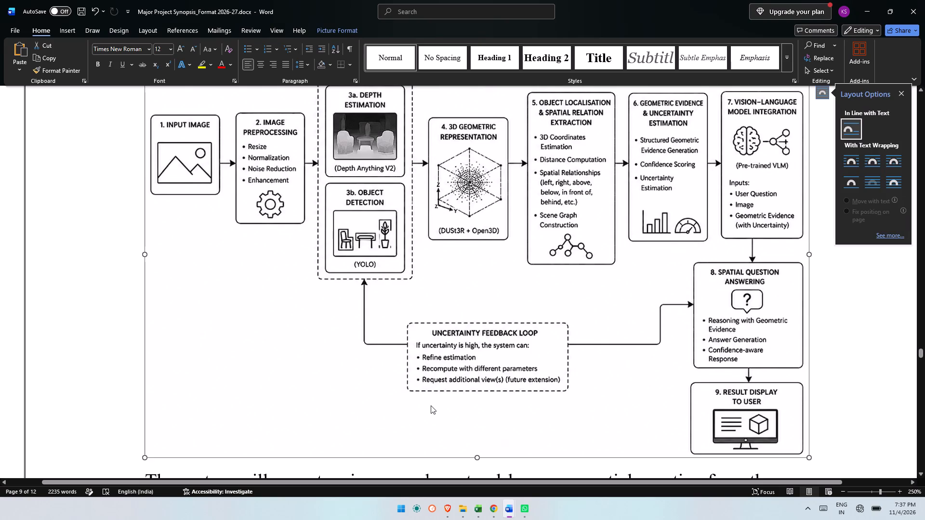
{"action": "left_click", "coordinate": [76, 342]}
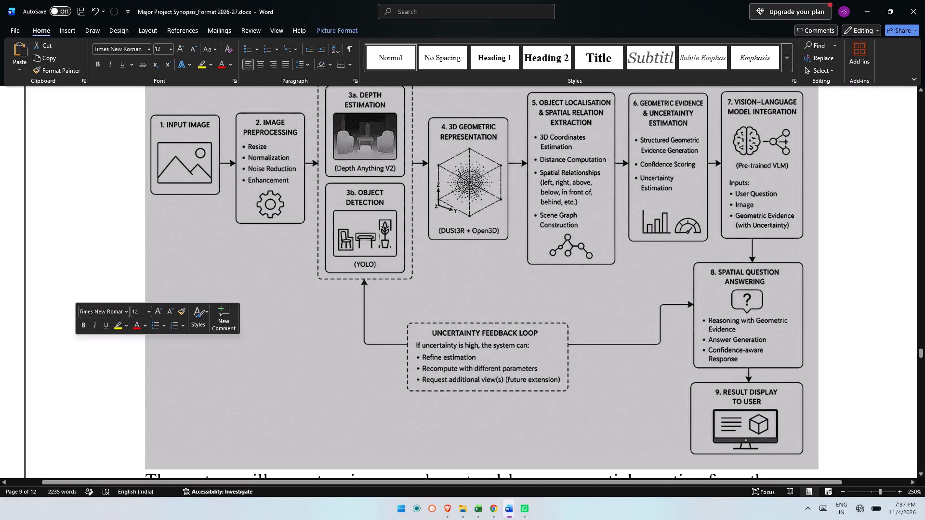
{"action": "left_click", "coordinate": [77, 252]}
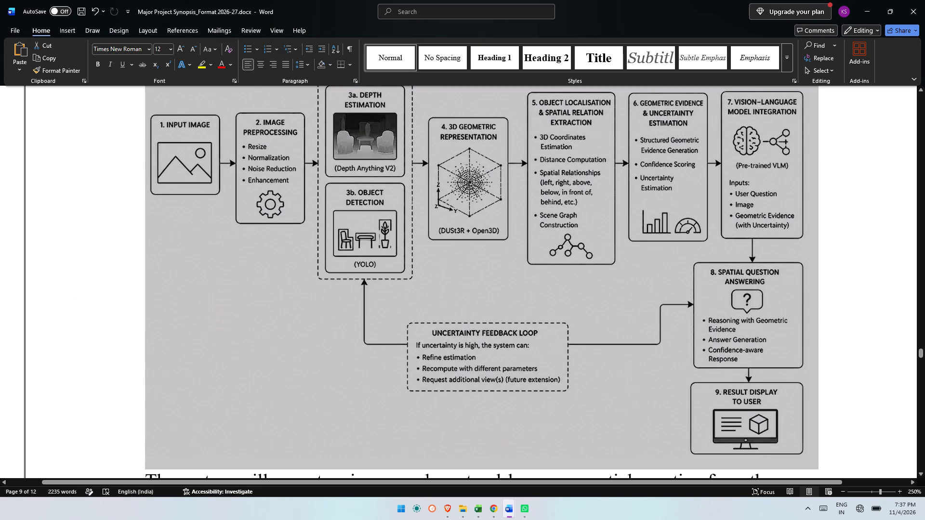
{"action": "left_click", "coordinate": [351, 205]}
{"action": "scroll", "coordinate": [351, 205], "scroll_direction": "up", "scroll_amount": 3}
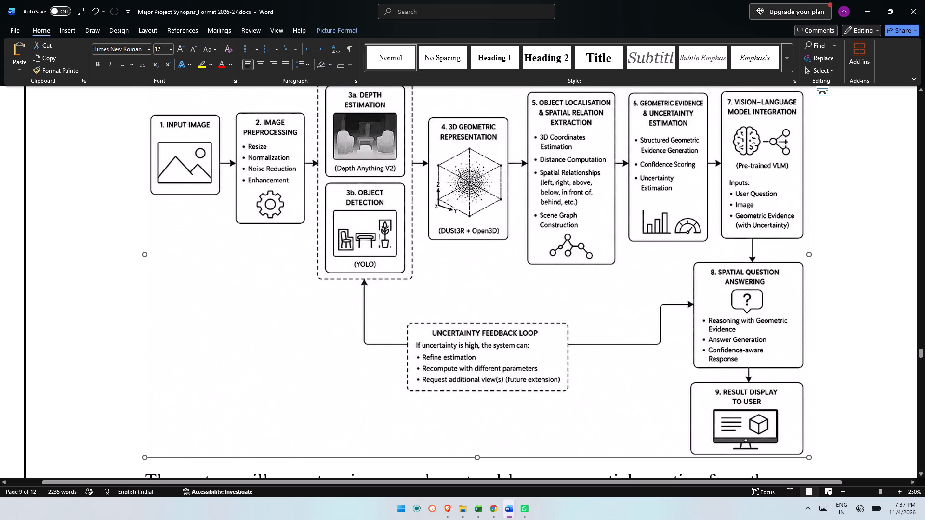
{"action": "scroll", "coordinate": [111, 174], "scroll_direction": "up", "scroll_amount": 4}
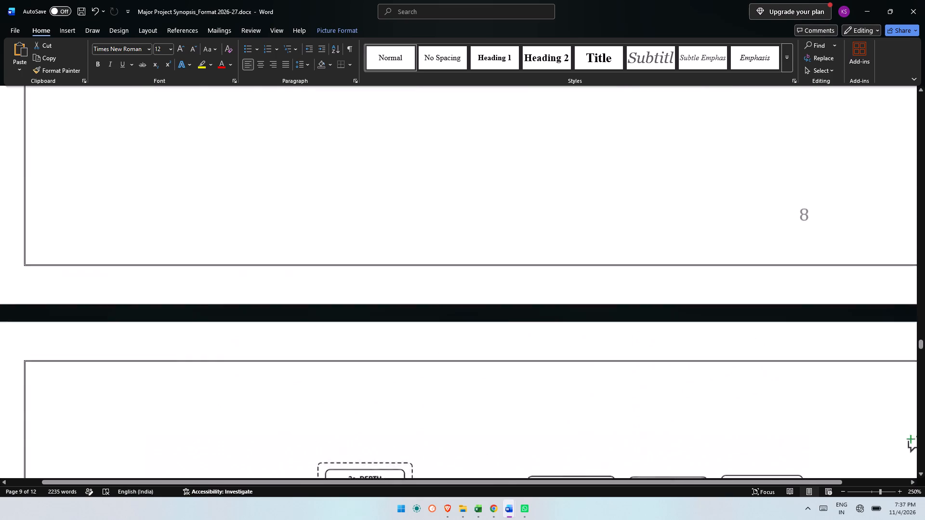
{"action": "scroll", "coordinate": [111, 174], "scroll_direction": "up", "scroll_amount": 3}
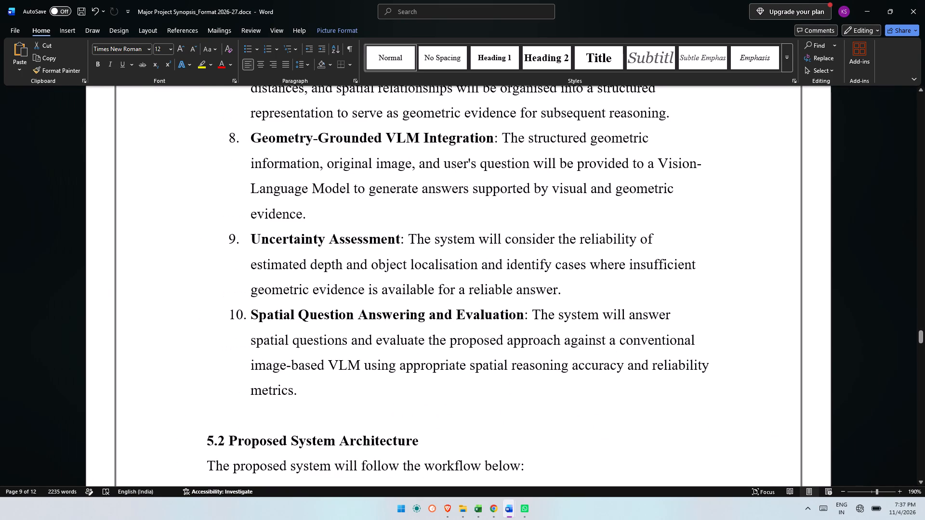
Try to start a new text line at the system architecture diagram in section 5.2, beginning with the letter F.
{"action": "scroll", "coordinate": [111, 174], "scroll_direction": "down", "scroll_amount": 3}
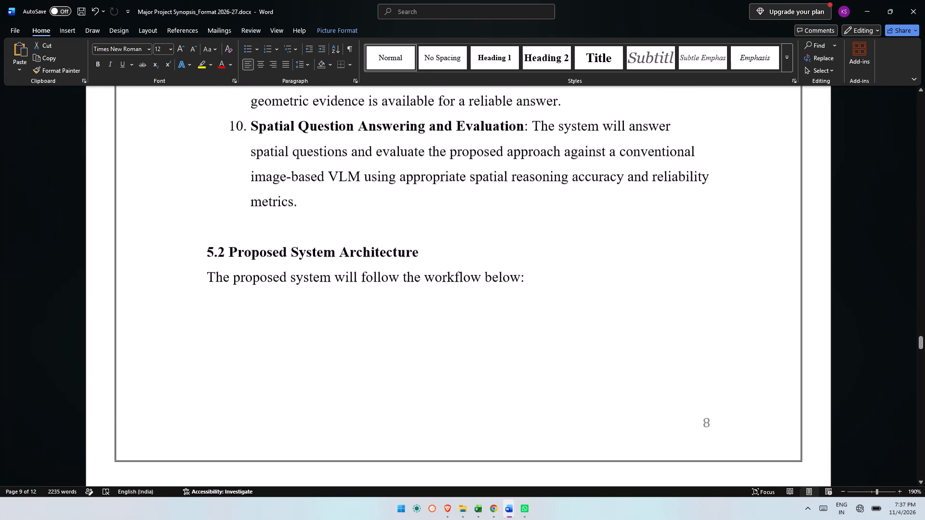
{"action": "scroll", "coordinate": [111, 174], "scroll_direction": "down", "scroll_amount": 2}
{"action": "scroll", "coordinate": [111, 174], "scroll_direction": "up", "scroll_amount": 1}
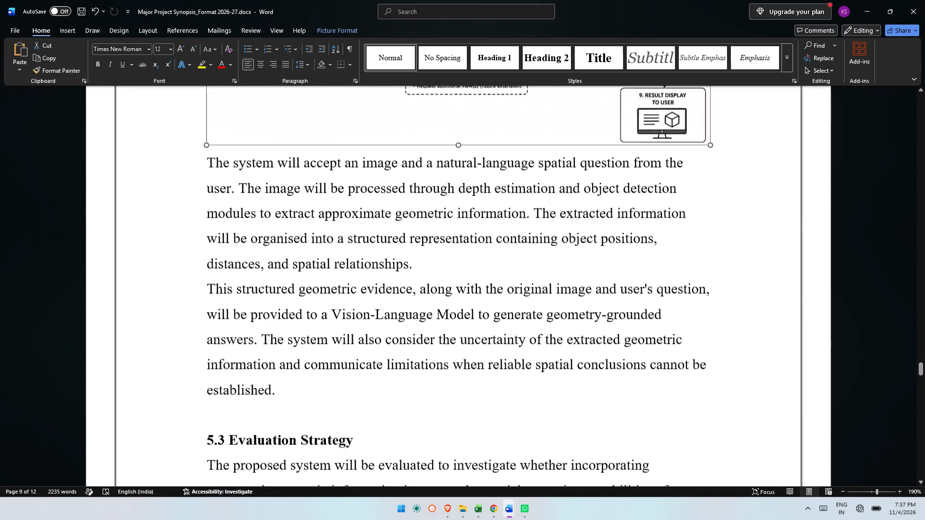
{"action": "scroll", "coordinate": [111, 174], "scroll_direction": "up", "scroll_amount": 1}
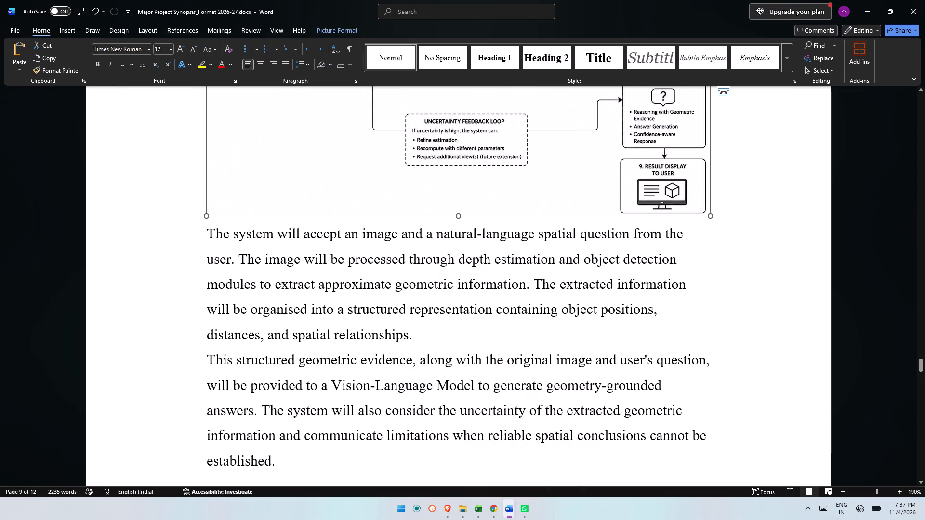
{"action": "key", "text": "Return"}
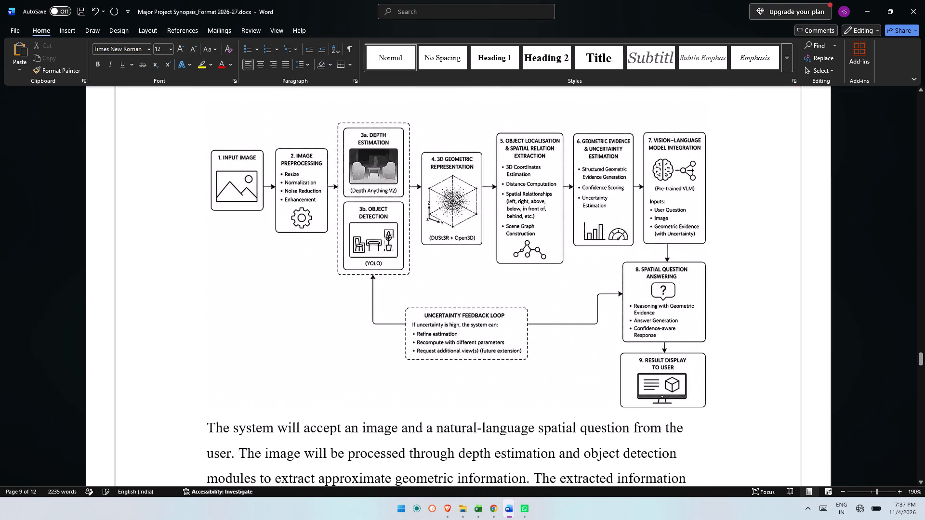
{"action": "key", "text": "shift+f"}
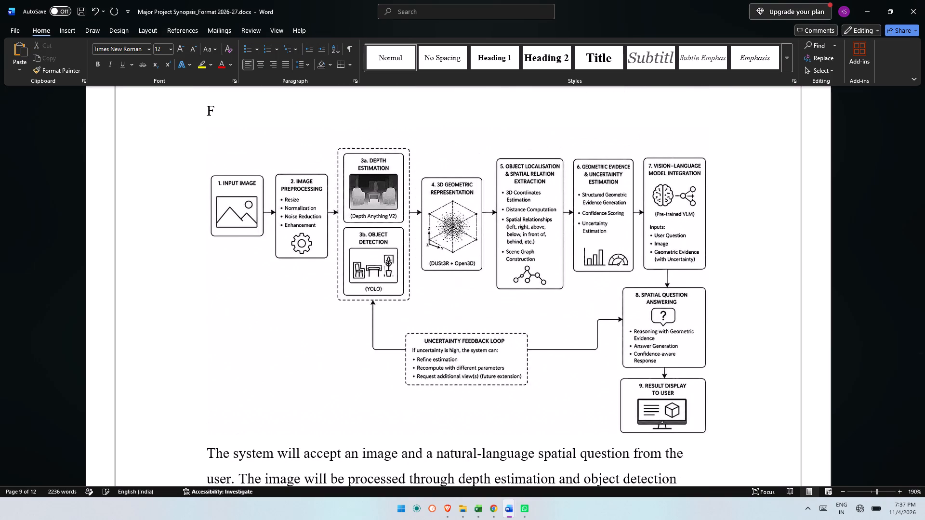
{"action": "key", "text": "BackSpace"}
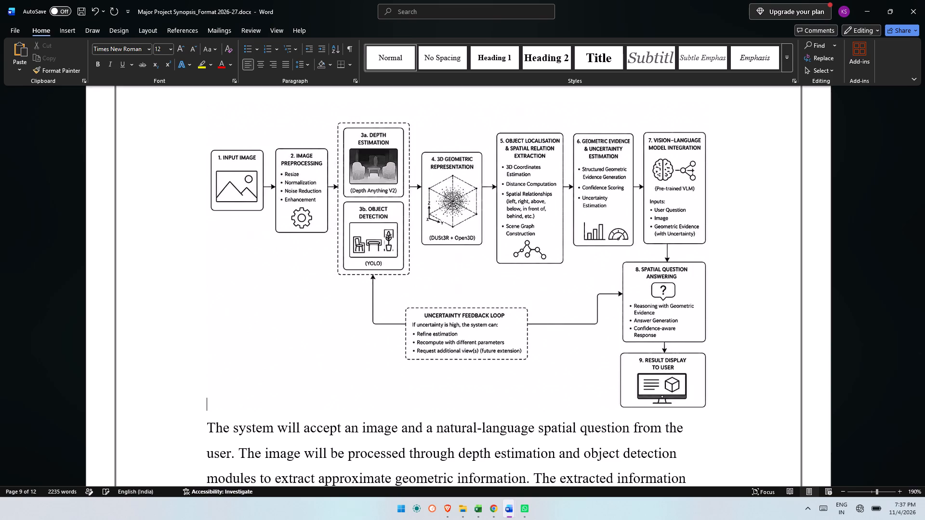
Add the caption "Fig. 1. Proposed System Architecture" on a new line directly below the architecture diagram.
{"action": "key", "text": "Right"}
{"action": "key", "text": "Return"}
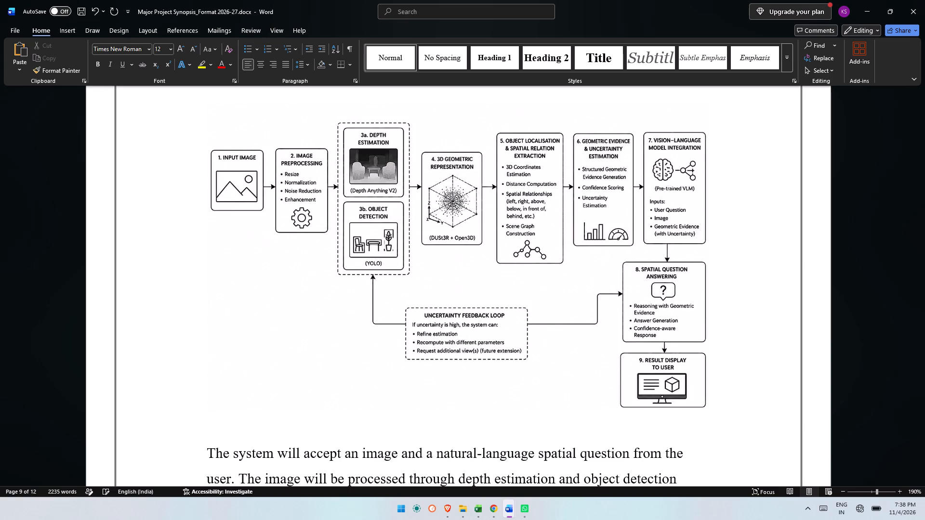
{"action": "key", "text": "shift+f"}
{"action": "key", "text": "i"}
{"action": "key", "text": "g"}
{"action": "key", "text": "period"}
{"action": "key", "text": "space"}
{"action": "type", "text": "1."}
{"action": "key", "text": "space"}
{"action": "key", "text": "shift+p"}
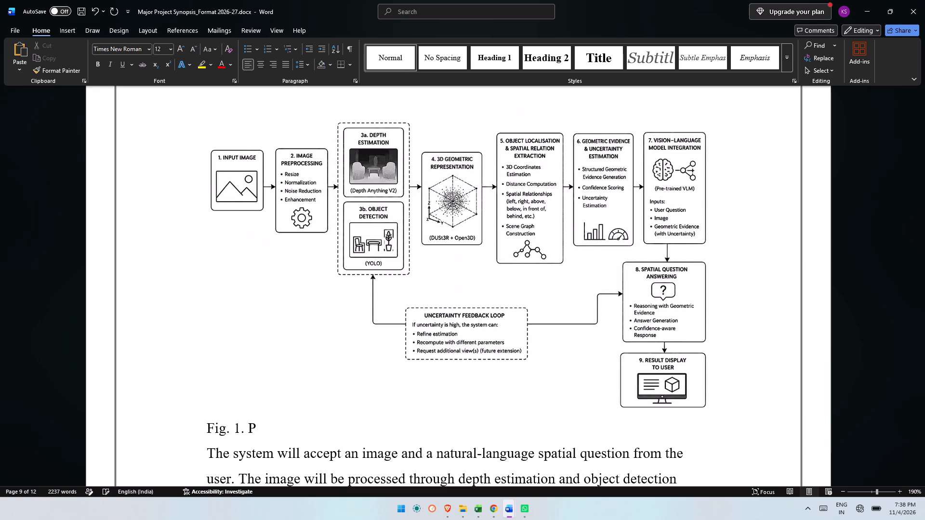
{"action": "type", "text": "roposed"}
{"action": "key", "text": "space"}
{"action": "type", "text": "System"}
{"action": "key", "text": "space"}
{"action": "type", "text": "Architecty"}
{"action": "key", "text": "BackSpace"}
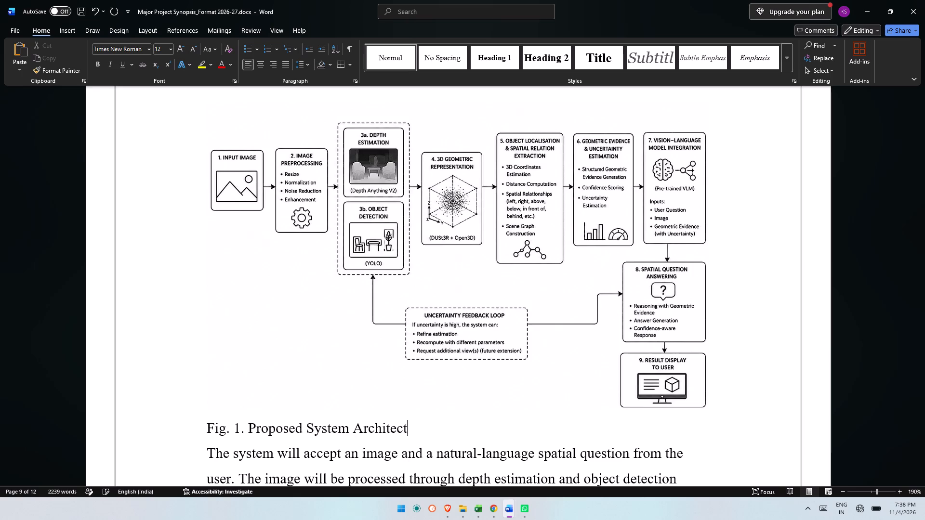
{"action": "type", "text": "ure"}
Centre the figure caption below the diagram, leaving no blank line between it and the following paragraph.
{"action": "left_click", "coordinate": [261, 67]}
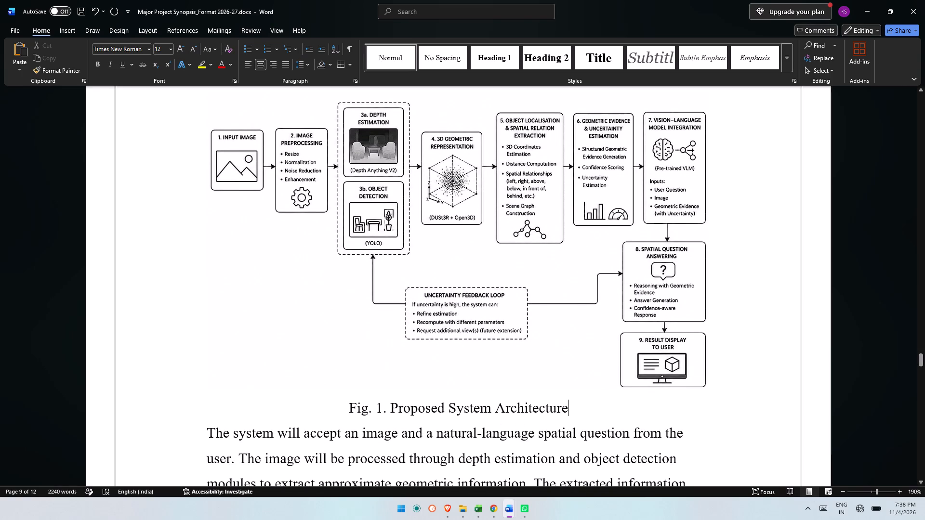
{"action": "key", "text": "Return"}
{"action": "key", "text": "BackSpace"}
{"action": "key", "text": "BackSpace"}
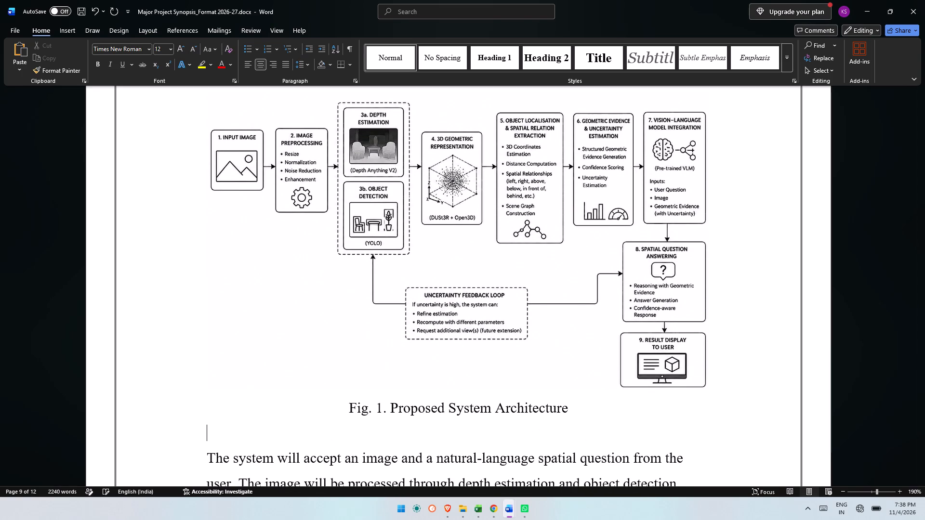
Review the layout of the pages from the Methodology section through the References.
{"action": "scroll", "coordinate": [625, 382], "scroll_direction": "down", "scroll_amount": 1}
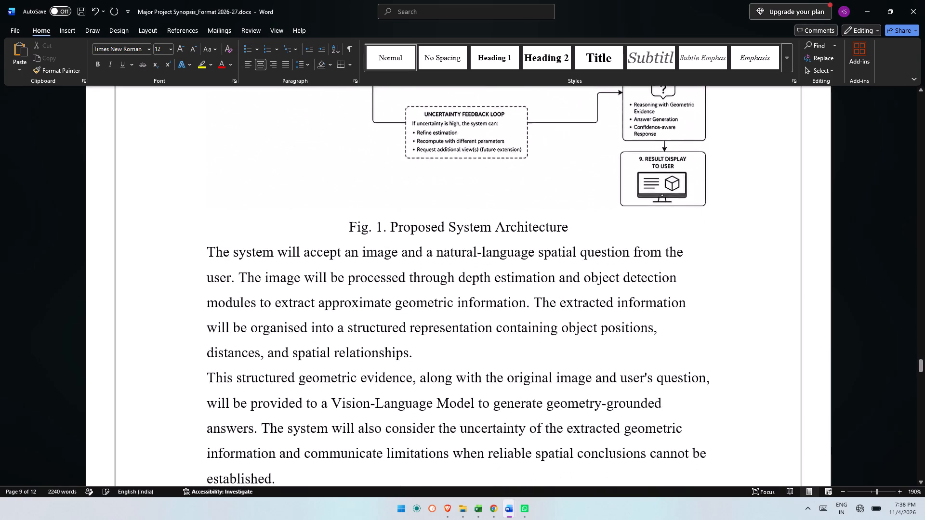
{"action": "scroll", "coordinate": [625, 382], "scroll_direction": "down", "scroll_amount": 1}
{"action": "scroll", "coordinate": [625, 382], "scroll_direction": "up", "scroll_amount": 5}
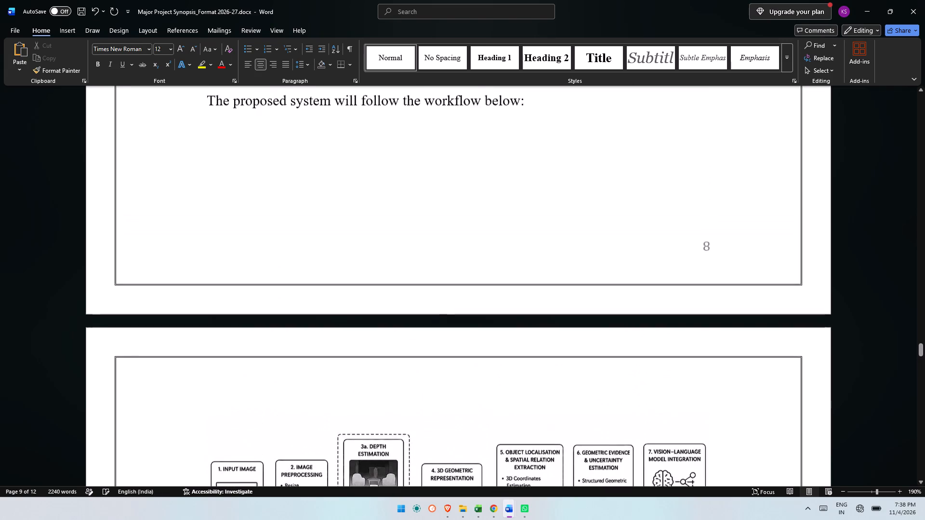
{"action": "scroll", "coordinate": [625, 382], "scroll_direction": "up", "scroll_amount": 1}
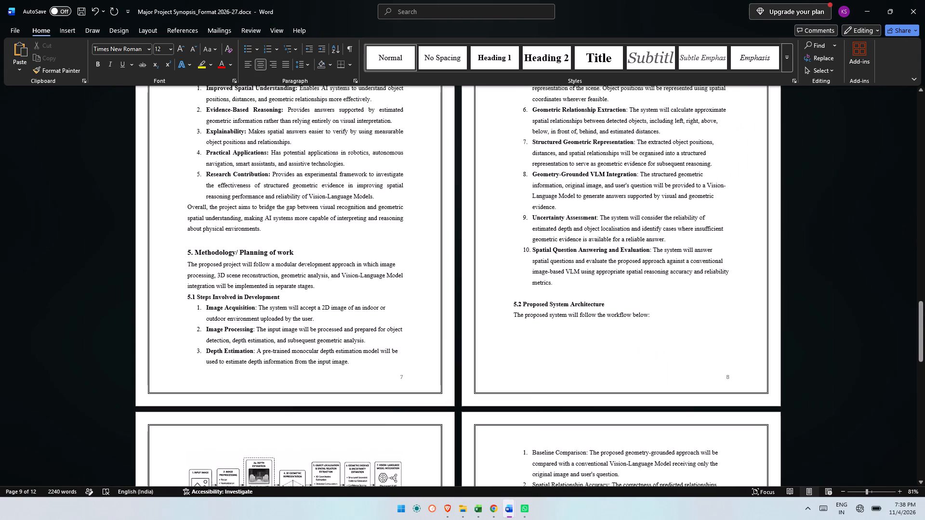
{"action": "scroll", "coordinate": [625, 382], "scroll_direction": "down", "scroll_amount": 5}
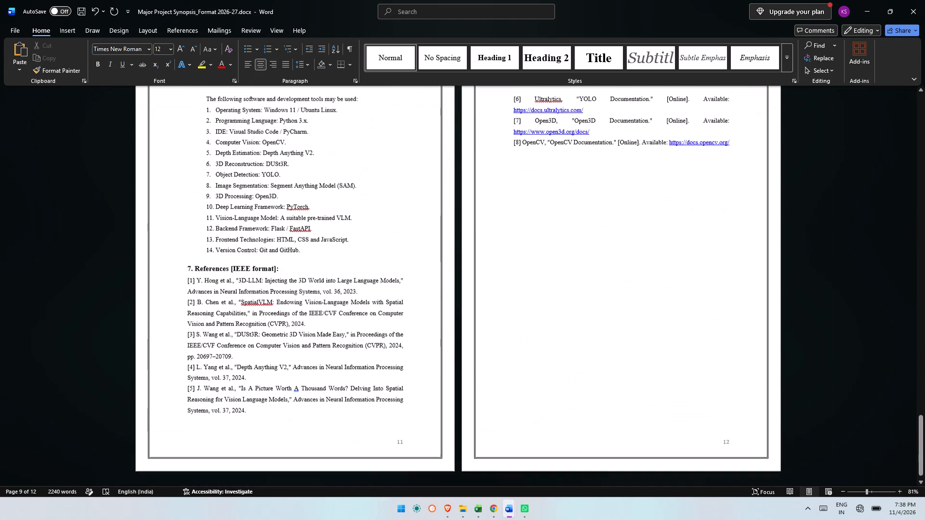
{"action": "scroll", "coordinate": [625, 382], "scroll_direction": "up", "scroll_amount": 4}
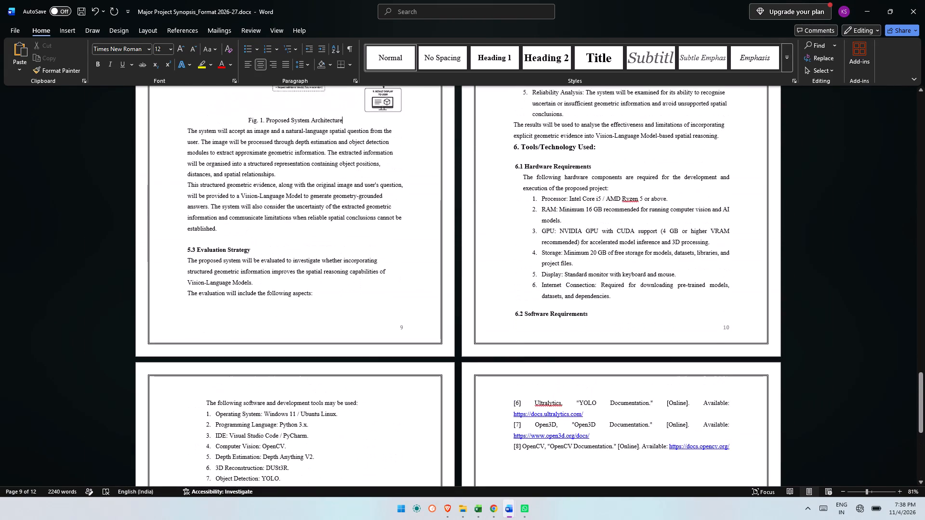
{"action": "scroll", "coordinate": [625, 382], "scroll_direction": "up", "scroll_amount": 4}
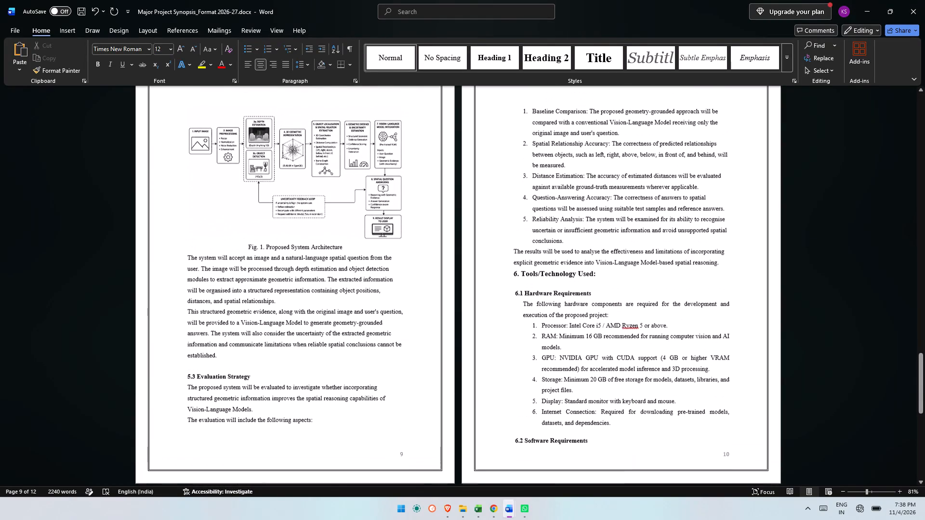
{"action": "scroll", "coordinate": [625, 387], "scroll_direction": "up", "scroll_amount": 1}
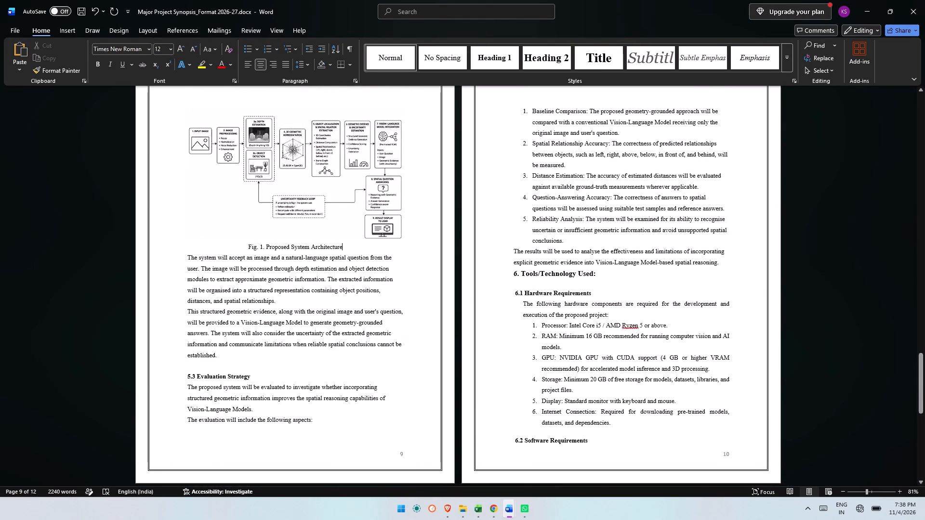
Insert a blank line before the heading "6. Tools/Technology Used:".
{"action": "left_click", "coordinate": [520, 272]}
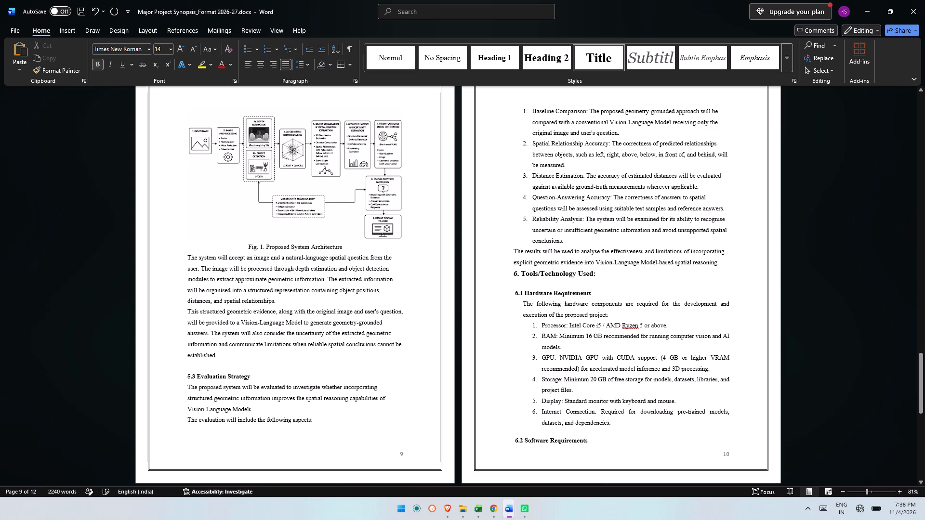
{"action": "key", "text": "Left"}
{"action": "key", "text": "Left"}
{"action": "key", "text": "Left"}
{"action": "key", "text": "Return"}
Review the page layout from the proposed system architecture section through the software requirements and references.
{"action": "scroll", "coordinate": [604, 264], "scroll_direction": "down", "scroll_amount": 2}
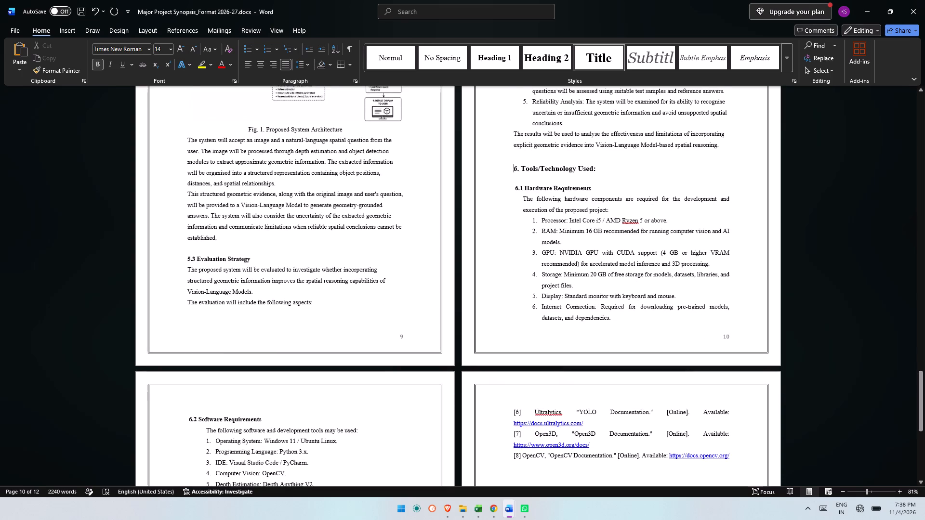
{"action": "scroll", "coordinate": [604, 264], "scroll_direction": "down", "scroll_amount": 5}
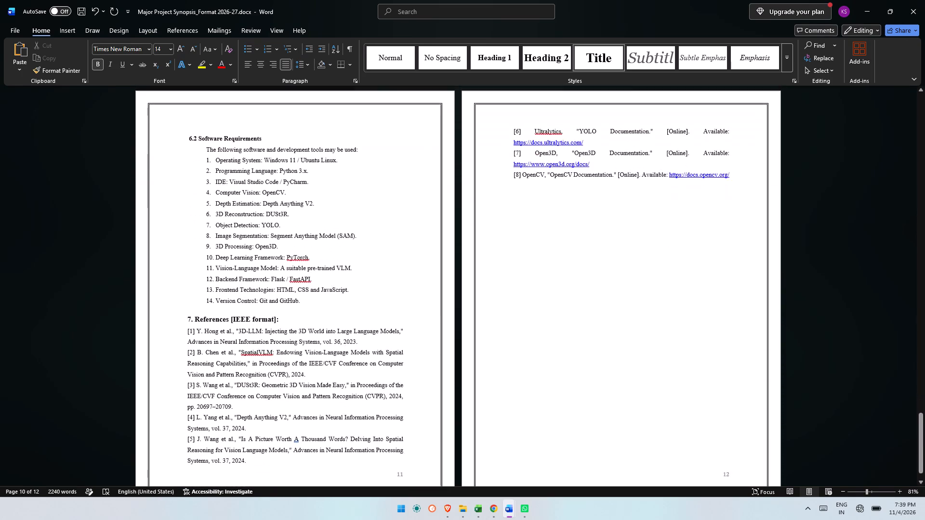
{"action": "scroll", "coordinate": [604, 264], "scroll_direction": "right", "scroll_amount": 1}
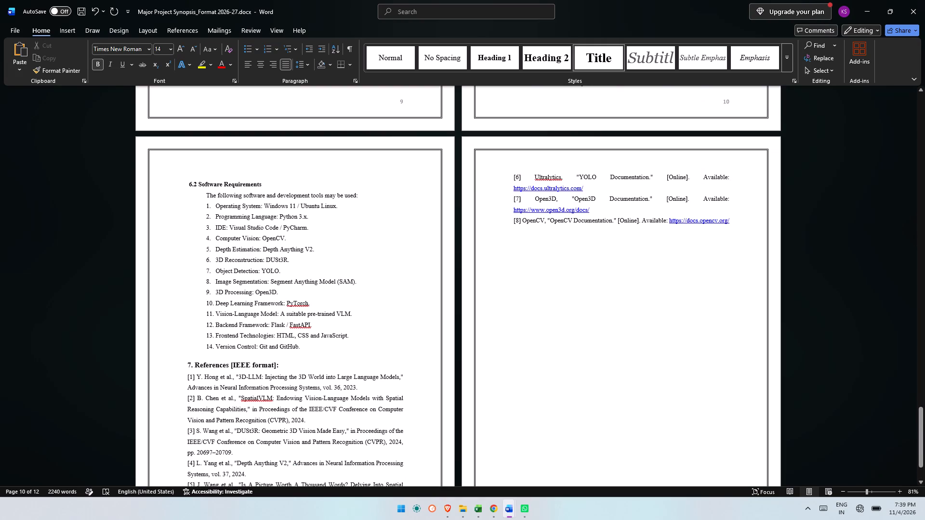
{"action": "scroll", "coordinate": [604, 264], "scroll_direction": "right", "scroll_amount": 1}
{"action": "scroll", "coordinate": [604, 264], "scroll_direction": "up", "scroll_amount": 2}
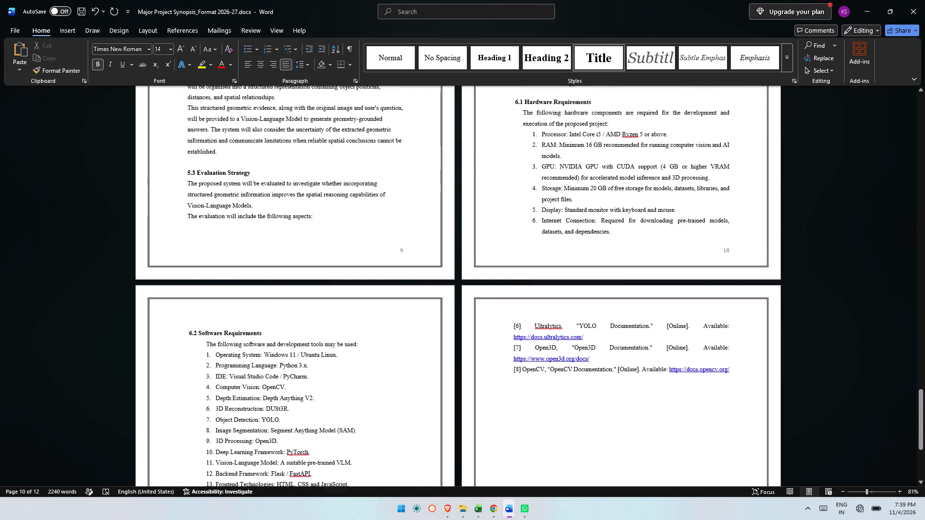
{"action": "scroll", "coordinate": [604, 264], "scroll_direction": "up", "scroll_amount": 4}
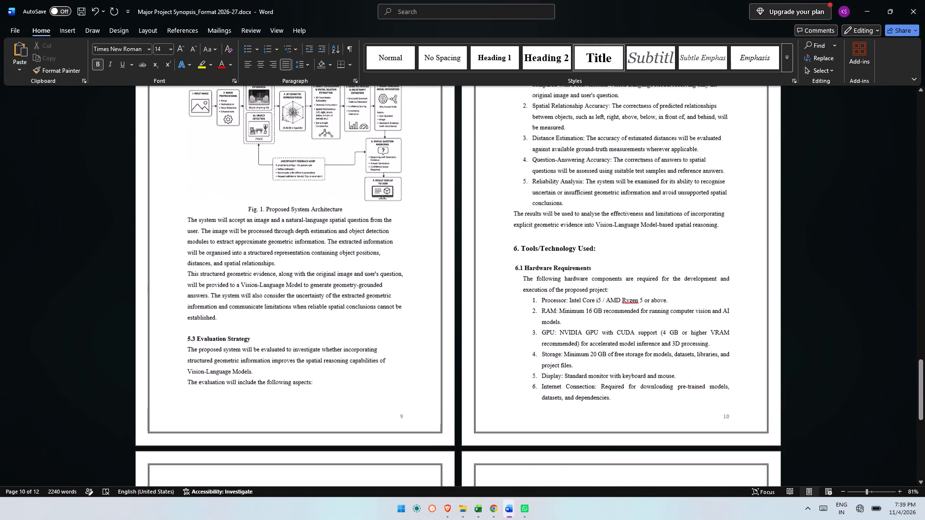
{"action": "scroll", "coordinate": [604, 264], "scroll_direction": "up", "scroll_amount": 4}
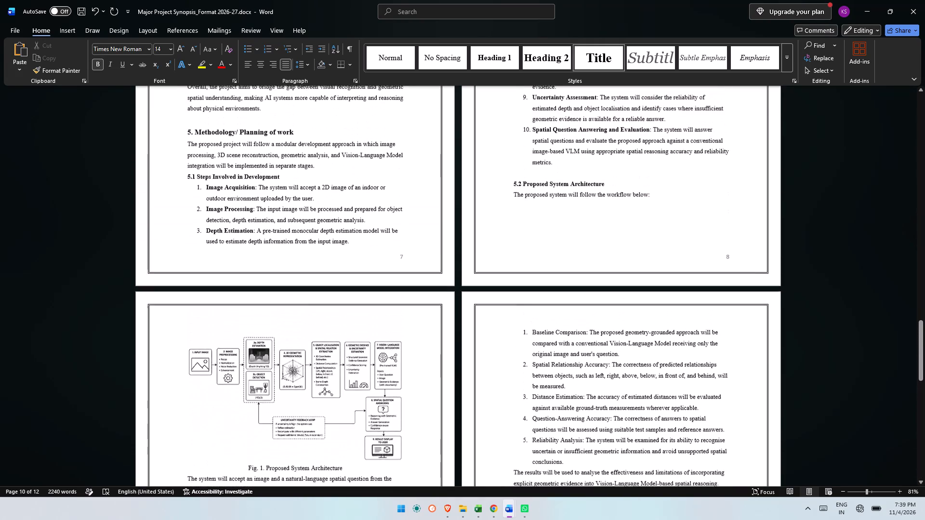
{"action": "scroll", "coordinate": [604, 264], "scroll_direction": "down", "scroll_amount": 4}
{"action": "scroll", "coordinate": [604, 264], "scroll_direction": "up", "scroll_amount": 5}
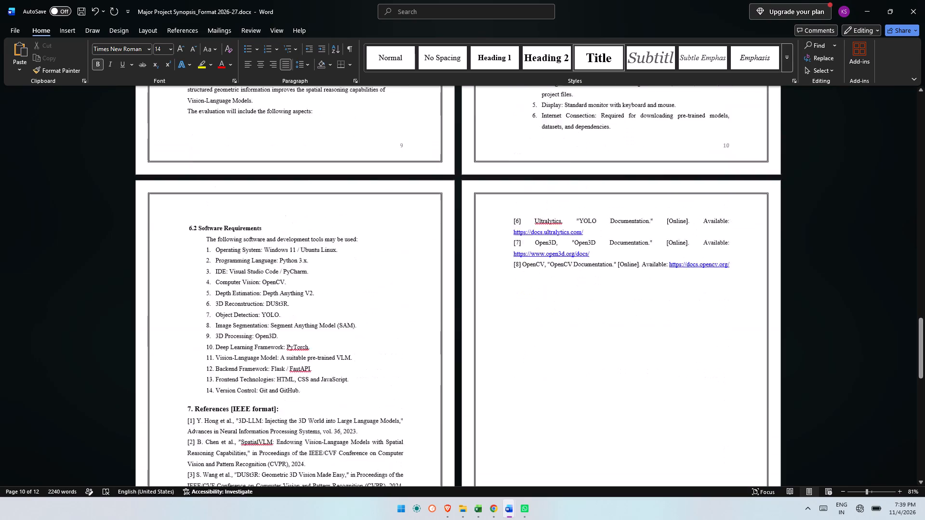
Examine the proposed system architecture diagram and its caption up close, along with the layout of the surrounding pages.
{"action": "scroll", "coordinate": [604, 264], "scroll_direction": "up", "scroll_amount": 2}
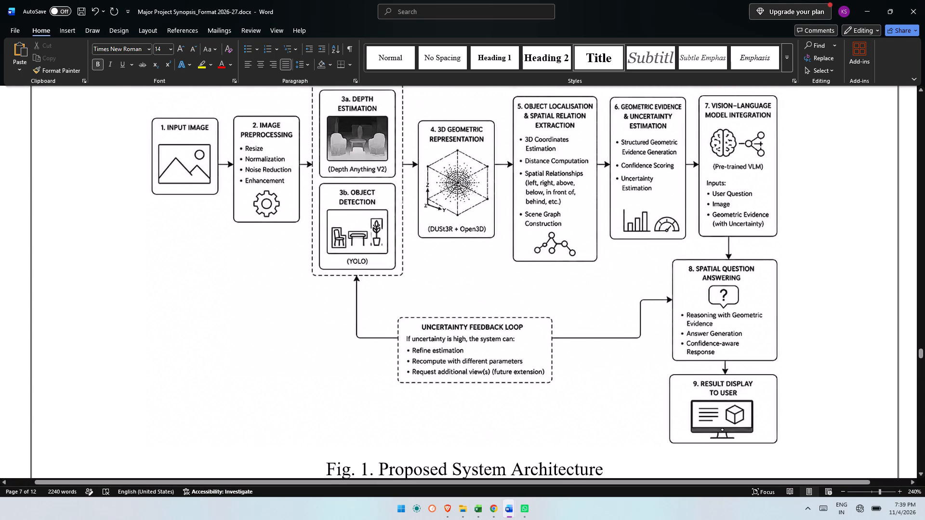
{"action": "scroll", "coordinate": [326, 194], "scroll_direction": "up", "scroll_amount": 1}
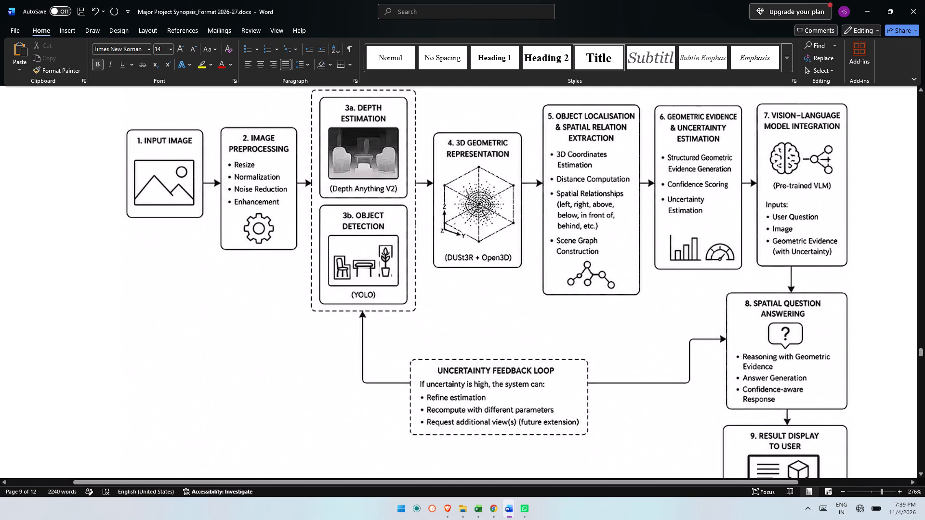
{"action": "scroll", "coordinate": [476, 169], "scroll_direction": "up", "scroll_amount": 1}
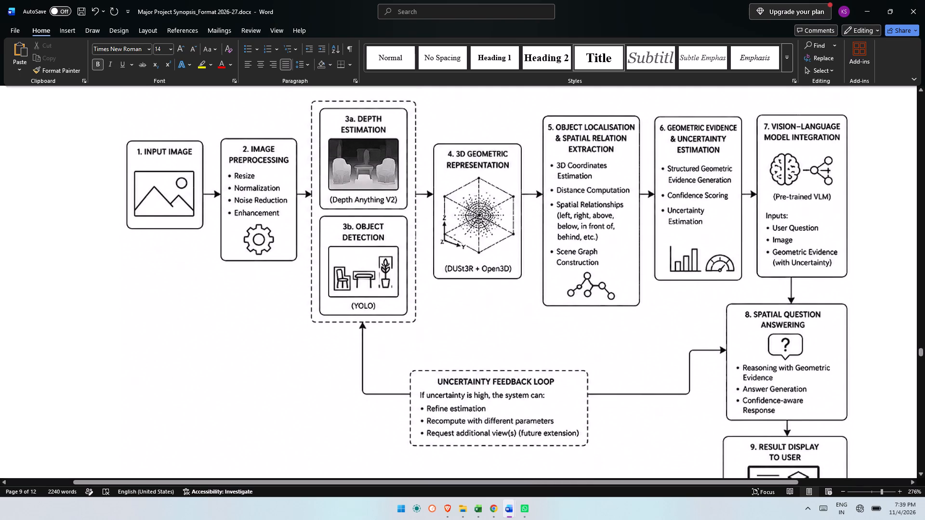
{"action": "scroll", "coordinate": [476, 169], "scroll_direction": "up", "scroll_amount": 3}
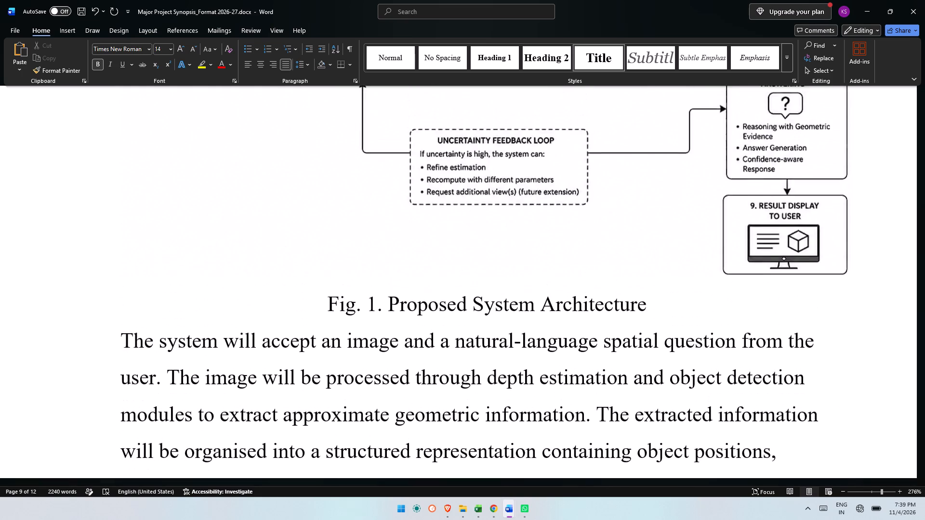
{"action": "scroll", "coordinate": [476, 169], "scroll_direction": "up", "scroll_amount": 5}
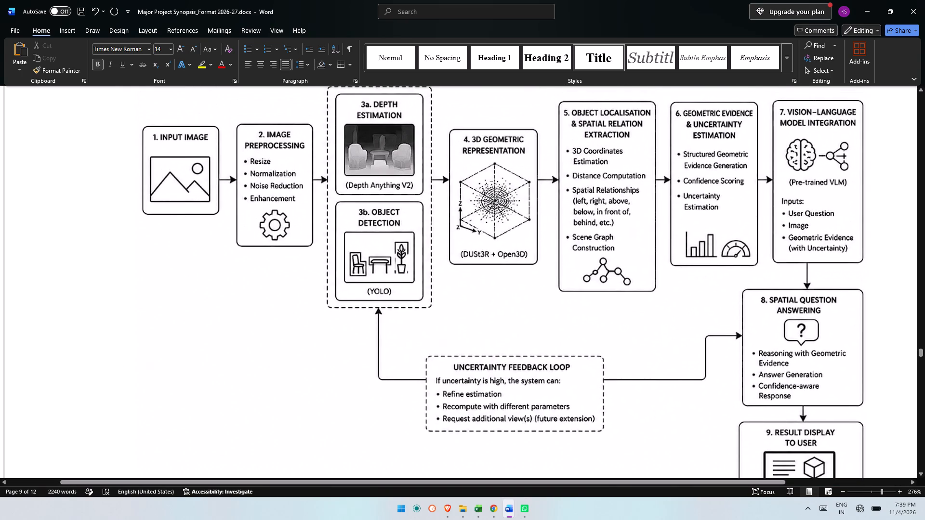
{"action": "scroll", "coordinate": [476, 169], "scroll_direction": "up", "scroll_amount": 1}
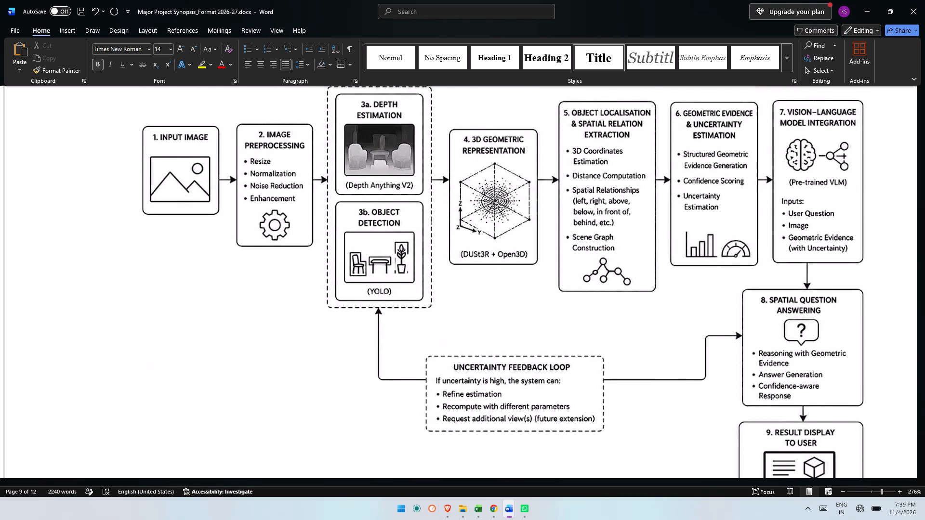
{"action": "scroll", "coordinate": [476, 169], "scroll_direction": "right", "scroll_amount": 1}
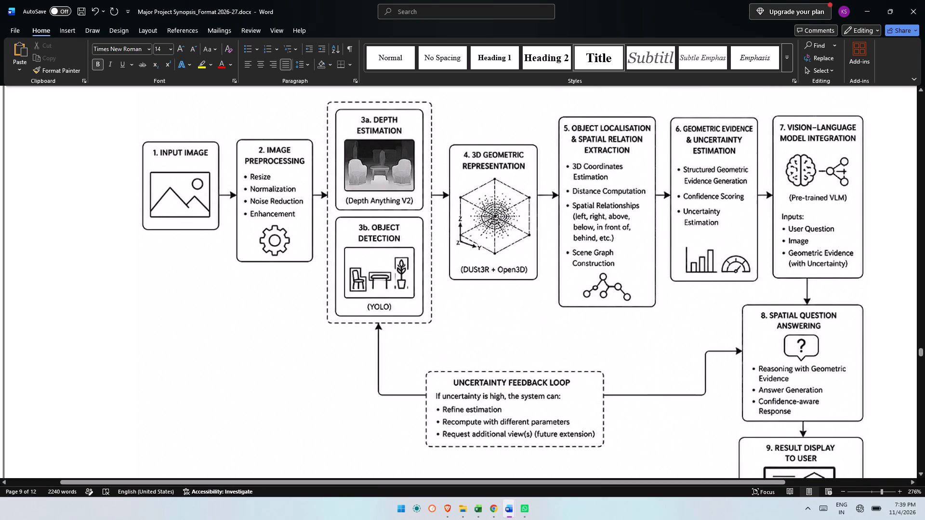
{"action": "scroll", "coordinate": [476, 169], "scroll_direction": "right", "scroll_amount": 2}
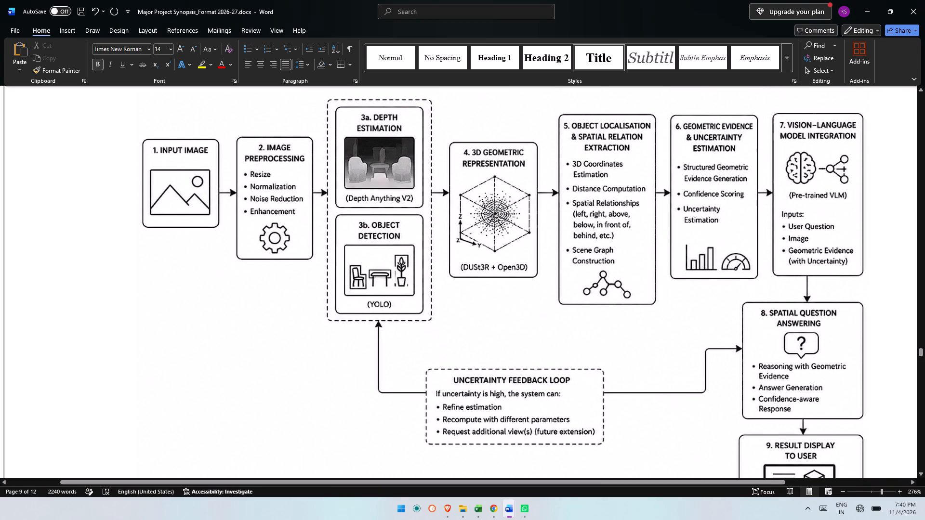
{"action": "scroll", "coordinate": [476, 169], "scroll_direction": "right", "scroll_amount": 5}
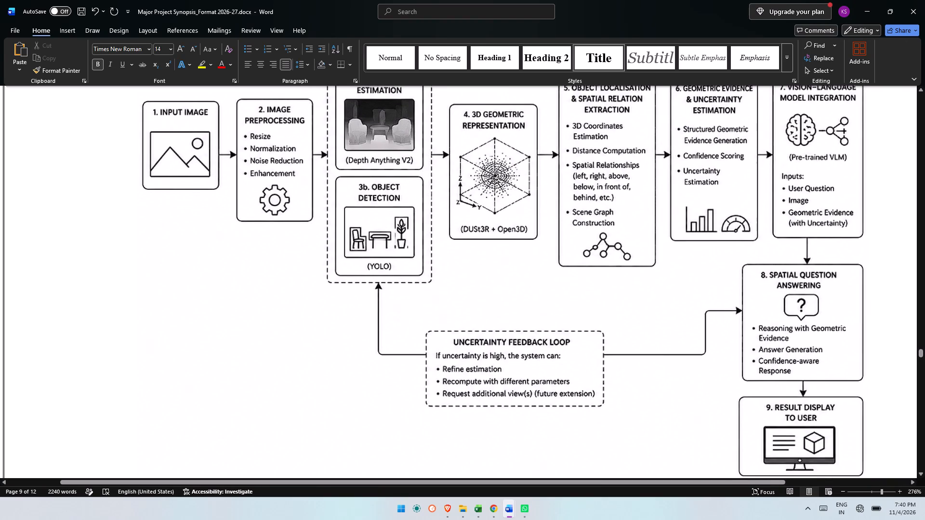
{"action": "scroll", "coordinate": [476, 169], "scroll_direction": "right", "scroll_amount": 3}
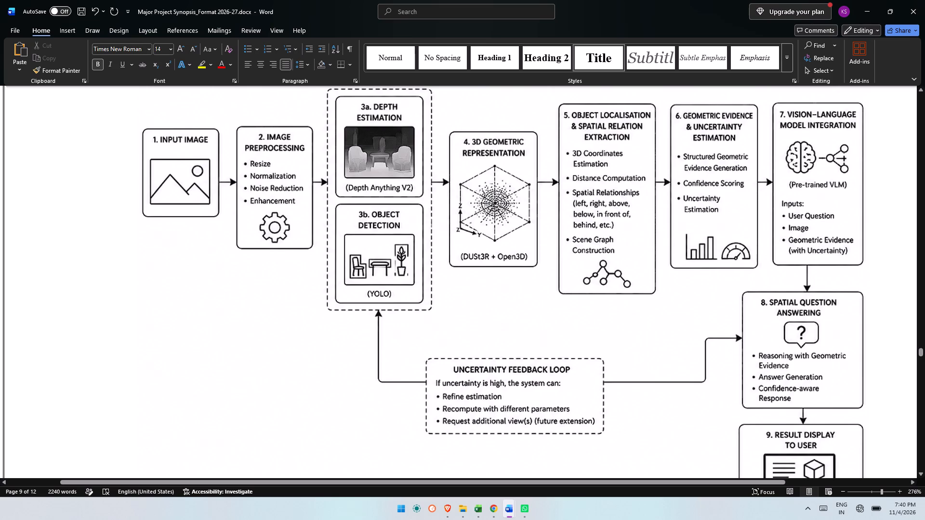
{"action": "scroll", "coordinate": [476, 169], "scroll_direction": "right", "scroll_amount": 2}
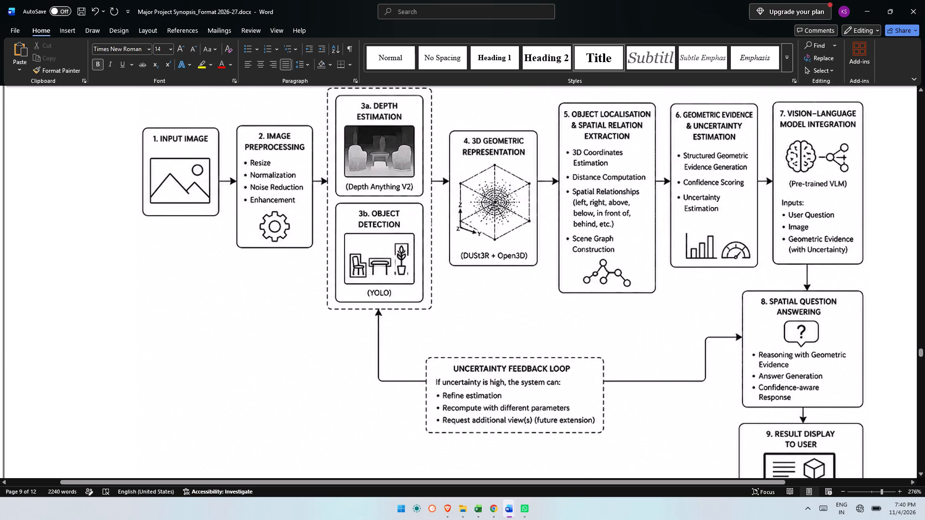
{"action": "scroll", "coordinate": [476, 169], "scroll_direction": "right", "scroll_amount": 3}
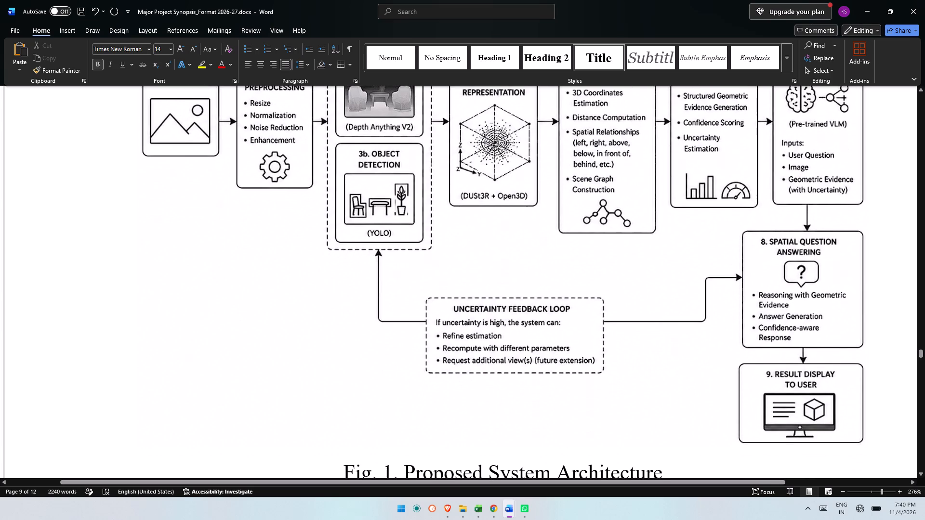
{"action": "scroll", "coordinate": [476, 169], "scroll_direction": "right", "scroll_amount": 1}
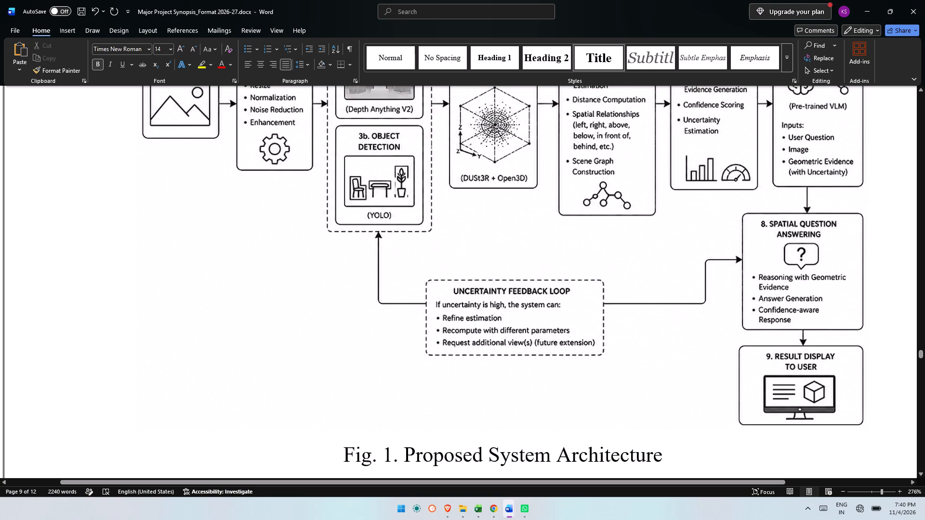
{"action": "scroll", "coordinate": [476, 169], "scroll_direction": "right", "scroll_amount": 1}
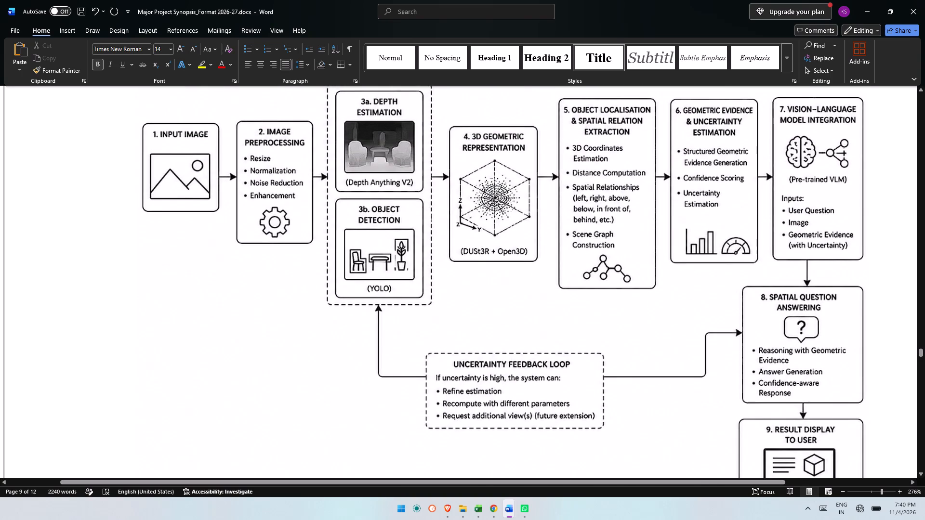
{"action": "scroll", "coordinate": [476, 169], "scroll_direction": "right", "scroll_amount": 1}
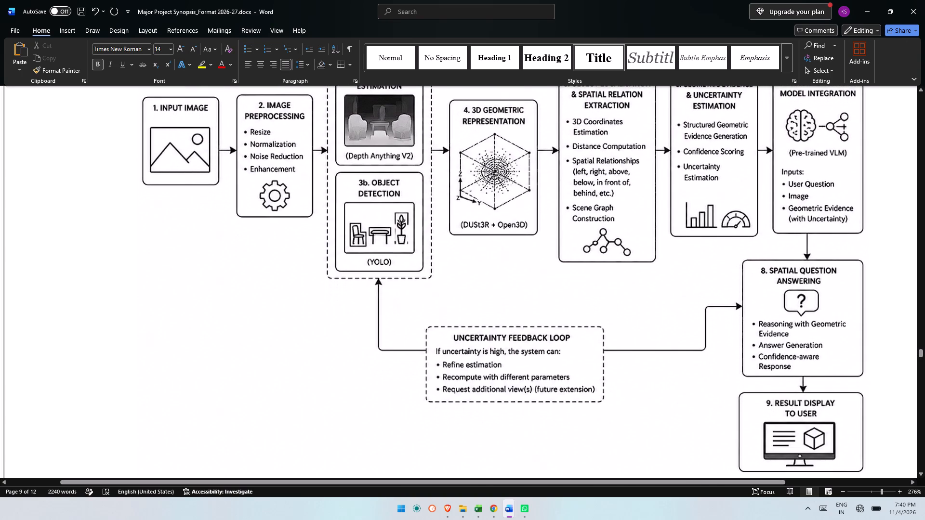
{"action": "scroll", "coordinate": [476, 169], "scroll_direction": "right", "scroll_amount": 6}
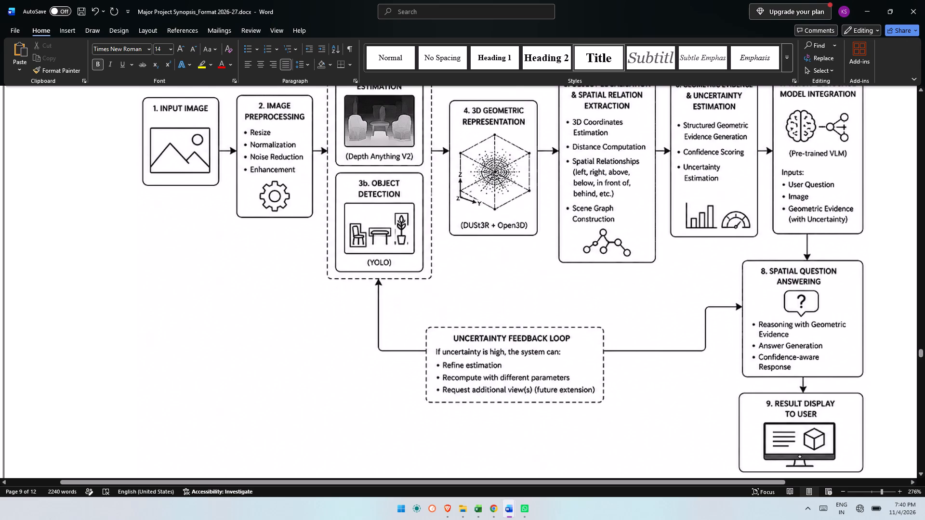
{"action": "scroll", "coordinate": [476, 169], "scroll_direction": "right", "scroll_amount": 1}
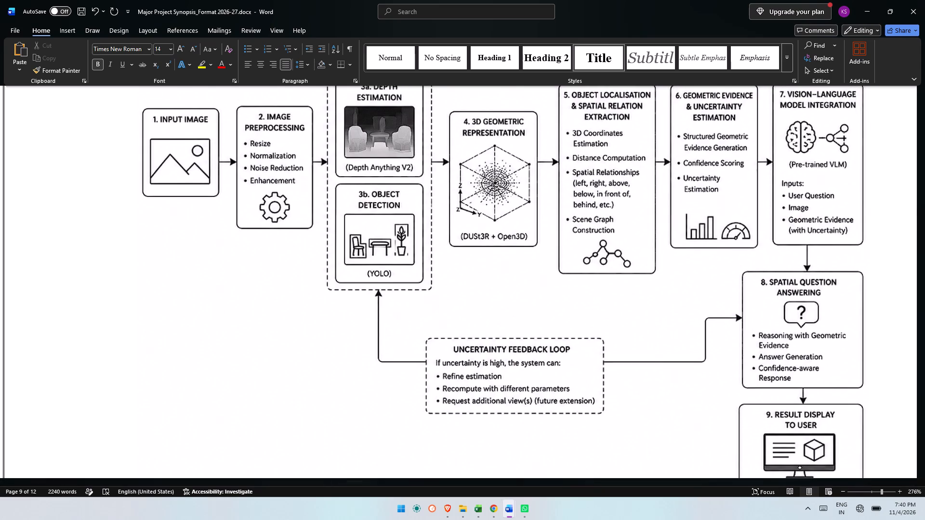
{"action": "scroll", "coordinate": [476, 169], "scroll_direction": "right", "scroll_amount": 1}
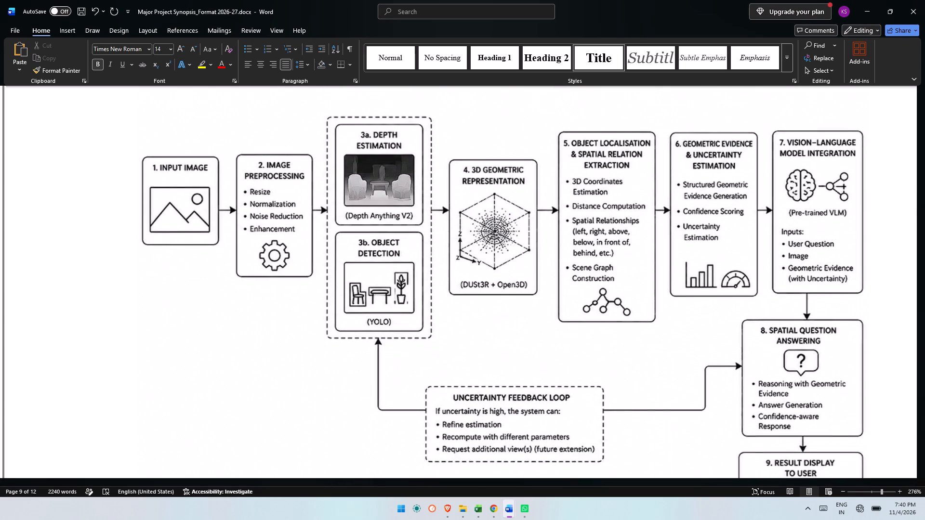
{"action": "scroll", "coordinate": [476, 169], "scroll_direction": "right", "scroll_amount": 1}
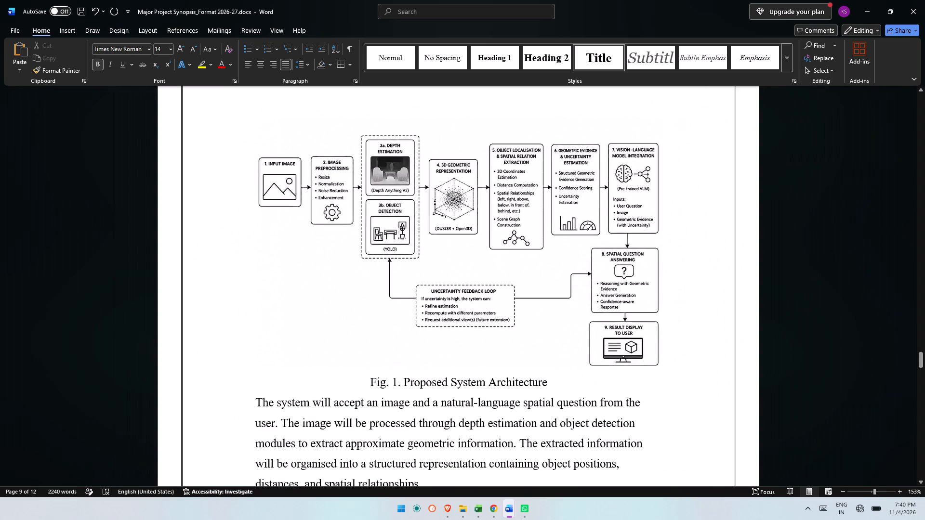
{"action": "scroll", "coordinate": [476, 169], "scroll_direction": "up", "scroll_amount": 1, "text": "ctrl"}
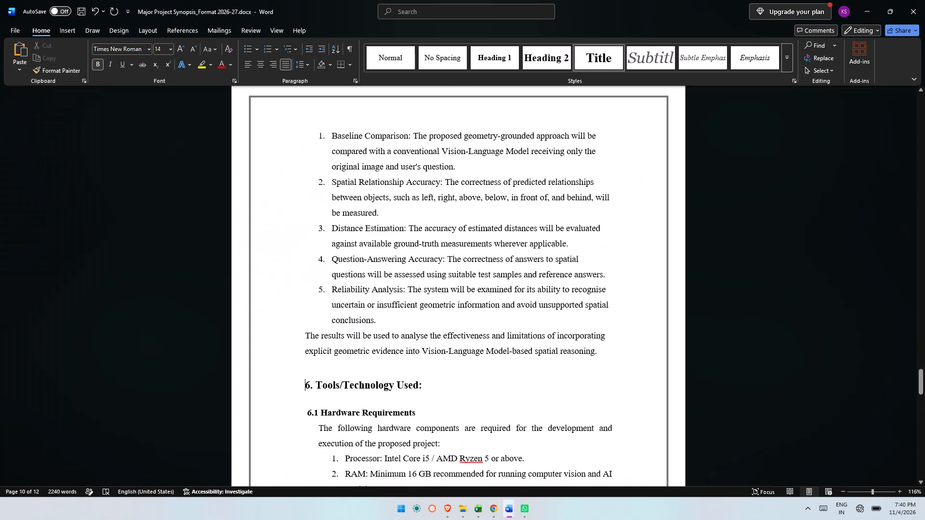
{"action": "scroll", "coordinate": [476, 169], "scroll_direction": "up", "scroll_amount": 1}
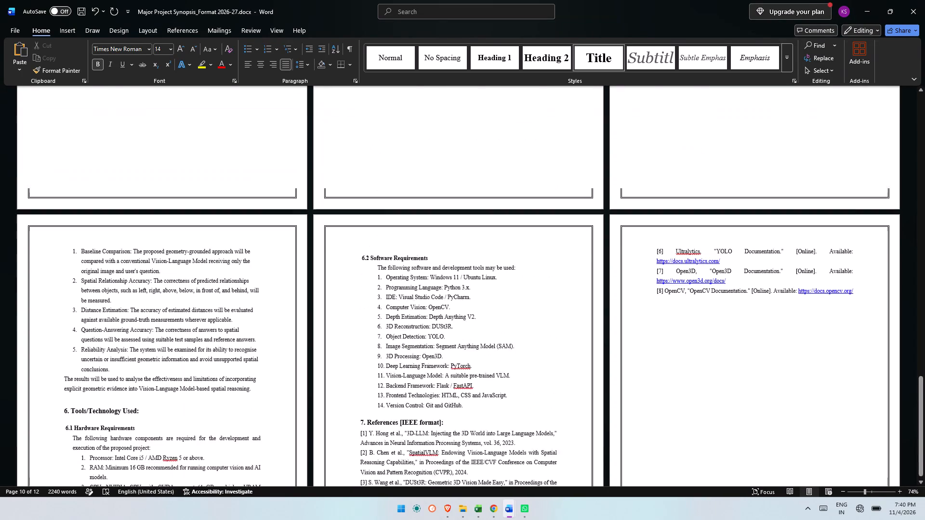
{"action": "scroll", "coordinate": [476, 169], "scroll_direction": "up", "scroll_amount": 4}
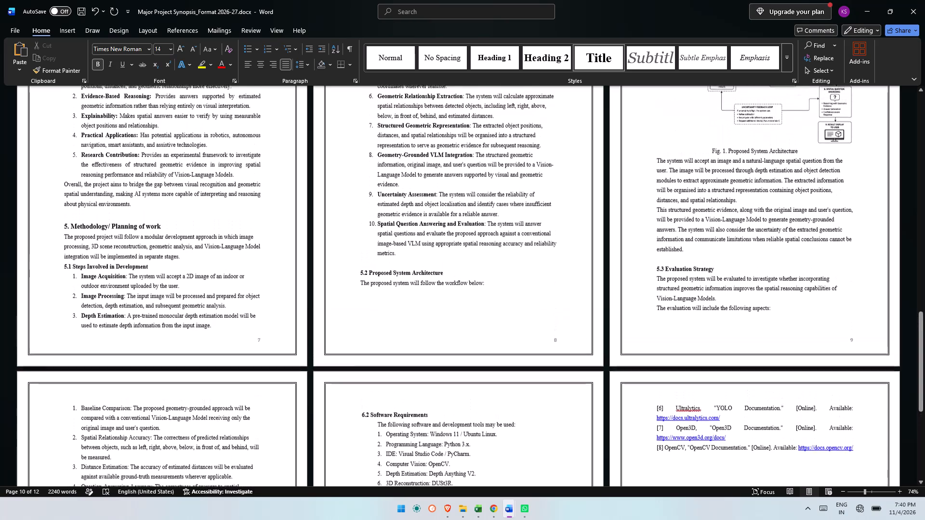
Save the synopsis document under its existing name.
{"action": "left_click", "coordinate": [5, 33]}
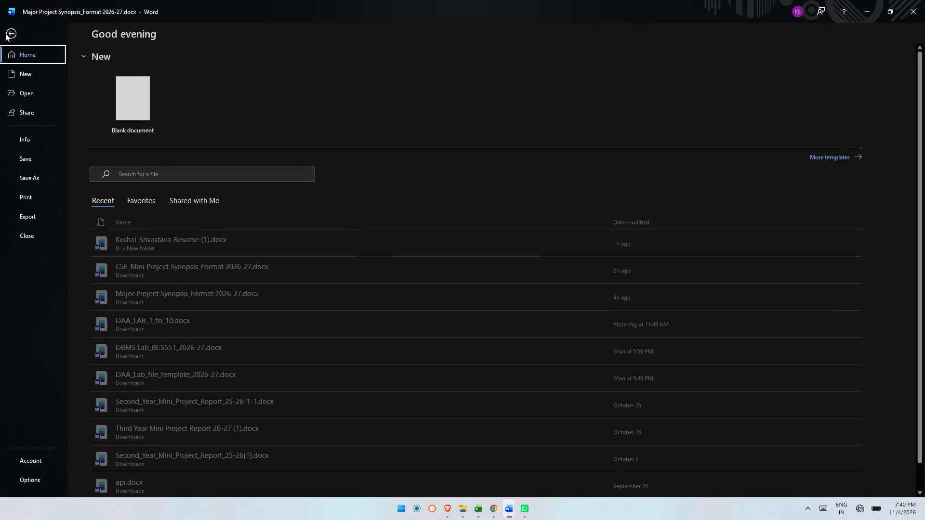
{"action": "left_click", "coordinate": [59, 159]}
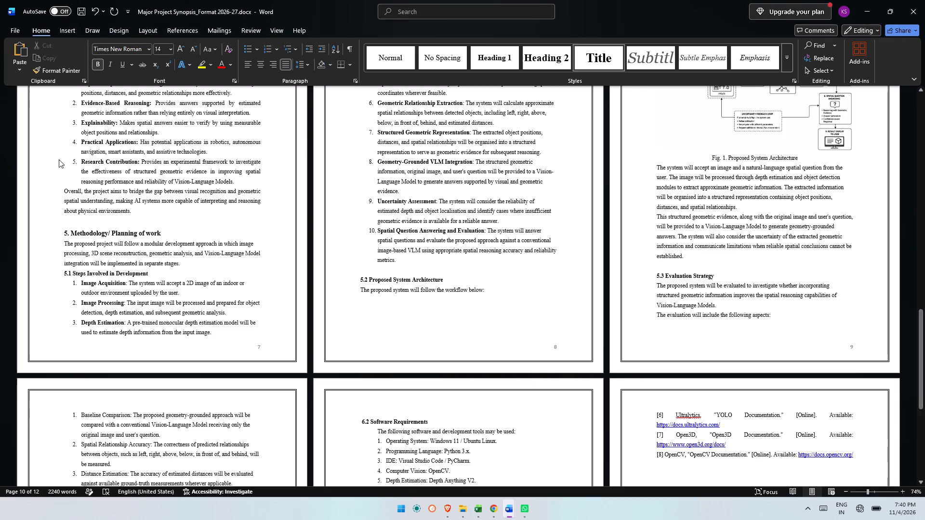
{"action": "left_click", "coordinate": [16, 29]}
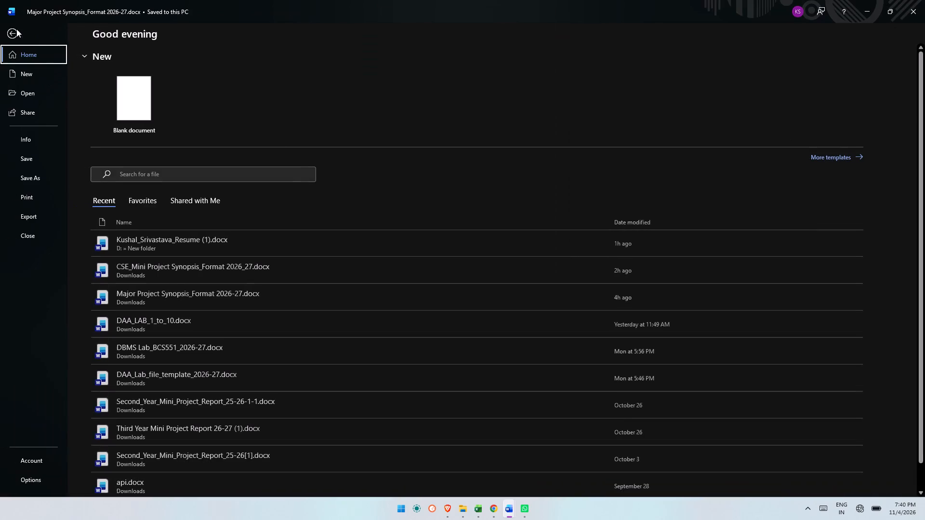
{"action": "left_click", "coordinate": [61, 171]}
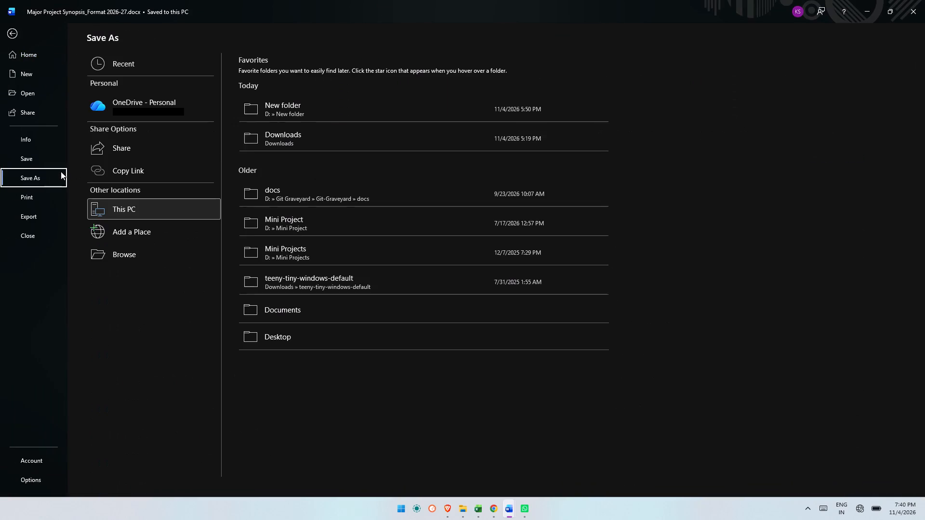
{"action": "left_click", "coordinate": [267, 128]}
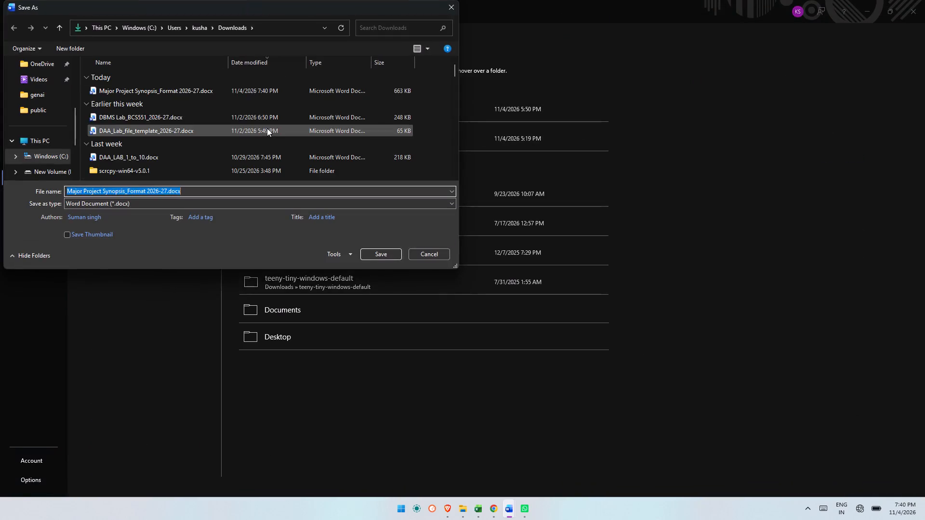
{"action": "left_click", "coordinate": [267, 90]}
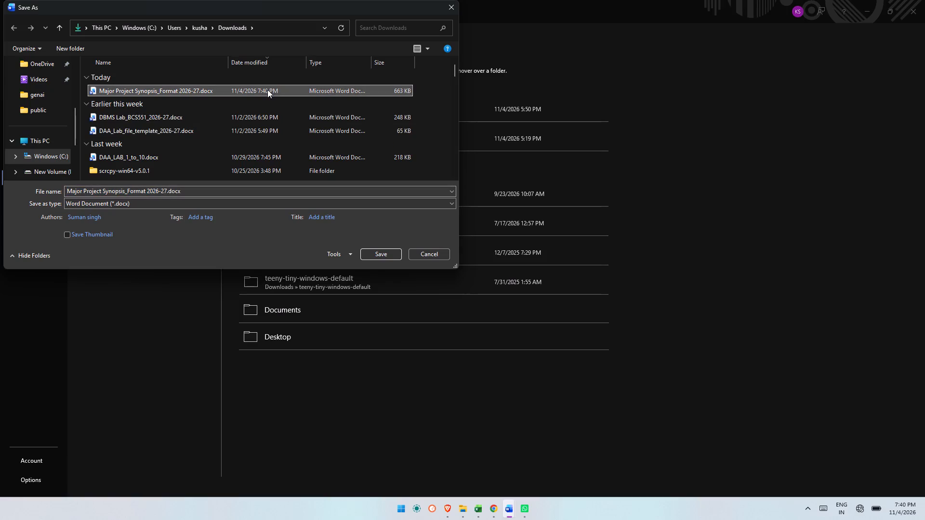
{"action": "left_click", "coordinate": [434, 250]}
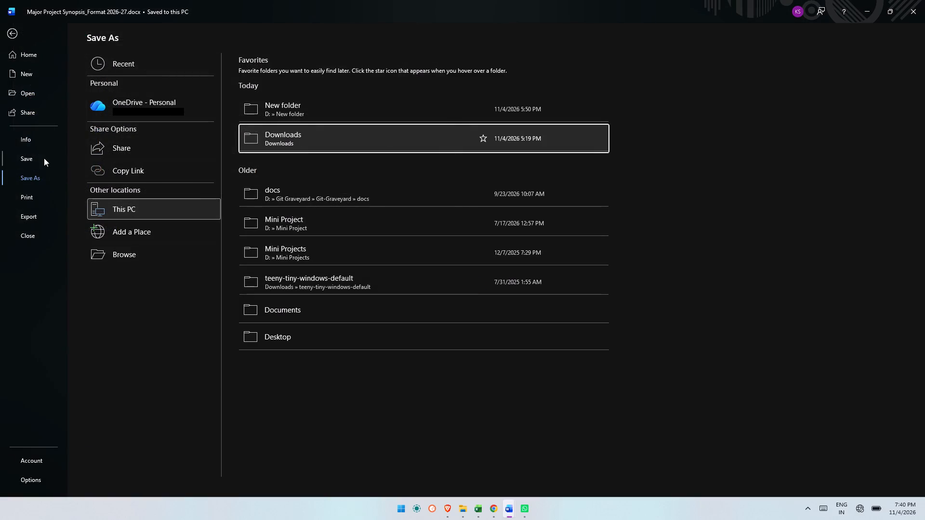
Save the synopsis document again in its current location.
{"action": "left_click", "coordinate": [44, 158]}
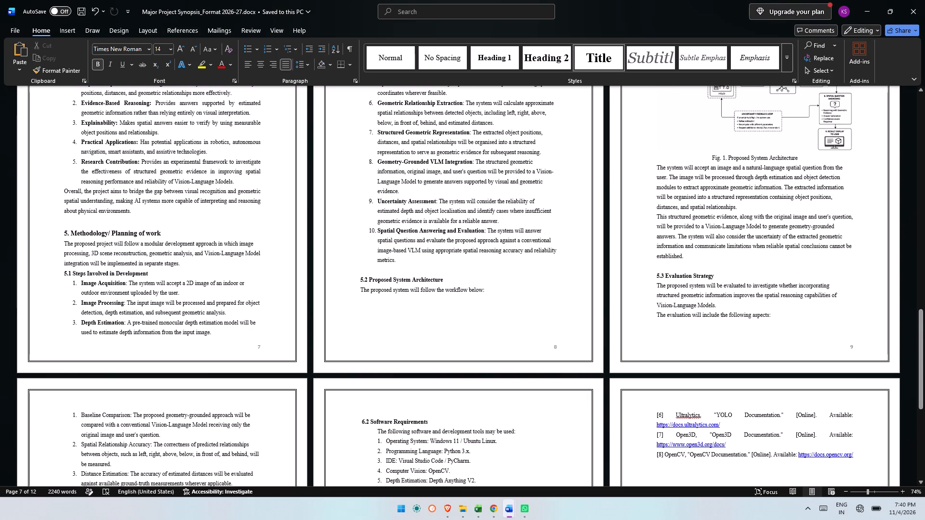
Review the layout of the final pages, from the evaluation aspects through the tools and software requirements to the references.
{"action": "scroll", "coordinate": [547, 293], "scroll_direction": "down", "scroll_amount": 6}
{"action": "left_click", "coordinate": [547, 293]}
{"action": "scroll", "coordinate": [547, 293], "scroll_direction": "down", "scroll_amount": 1}
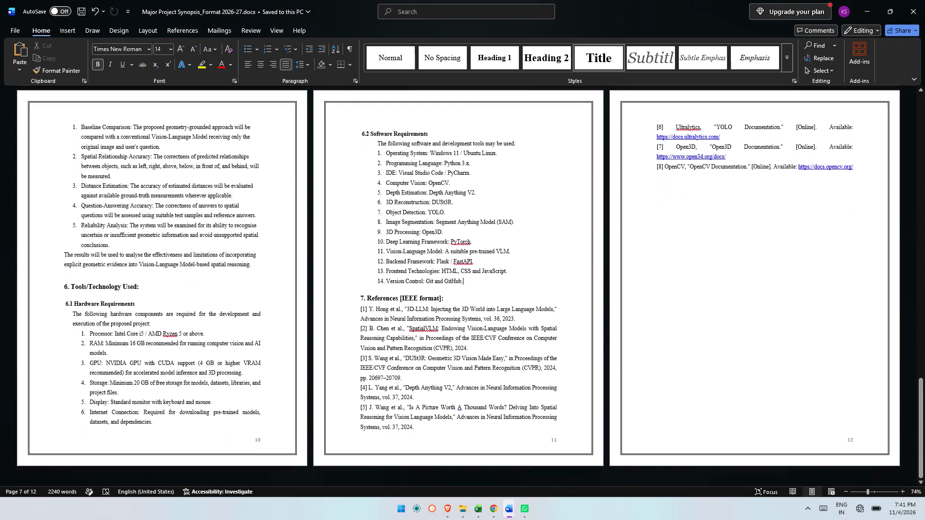
{"action": "scroll", "coordinate": [547, 293], "scroll_direction": "down", "scroll_amount": 2}
{"action": "scroll", "coordinate": [547, 293], "scroll_direction": "up", "scroll_amount": 1}
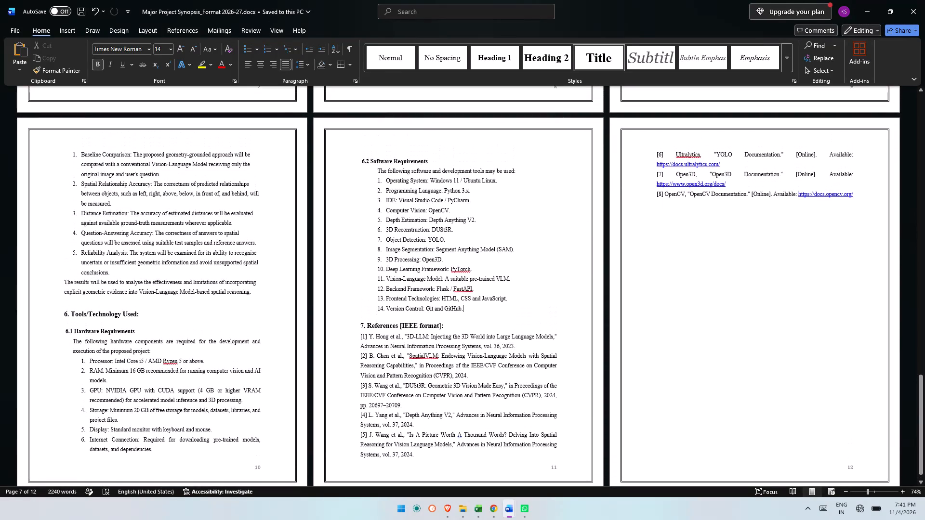
Insert blank lines before the "6. Tools/Technology Used:" heading so that the section starts at the top of page 11.
{"action": "scroll", "coordinate": [547, 293], "scroll_direction": "up", "scroll_amount": 2}
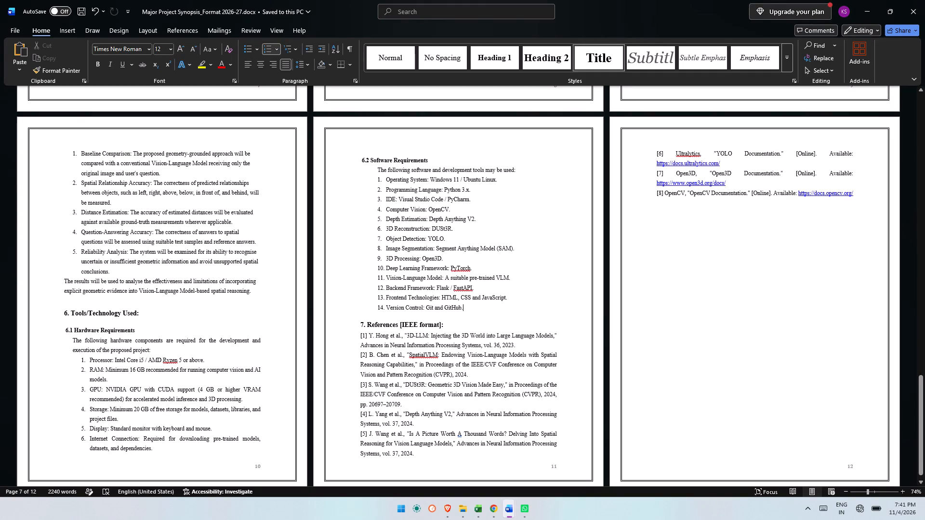
{"action": "left_click", "coordinate": [64, 316]}
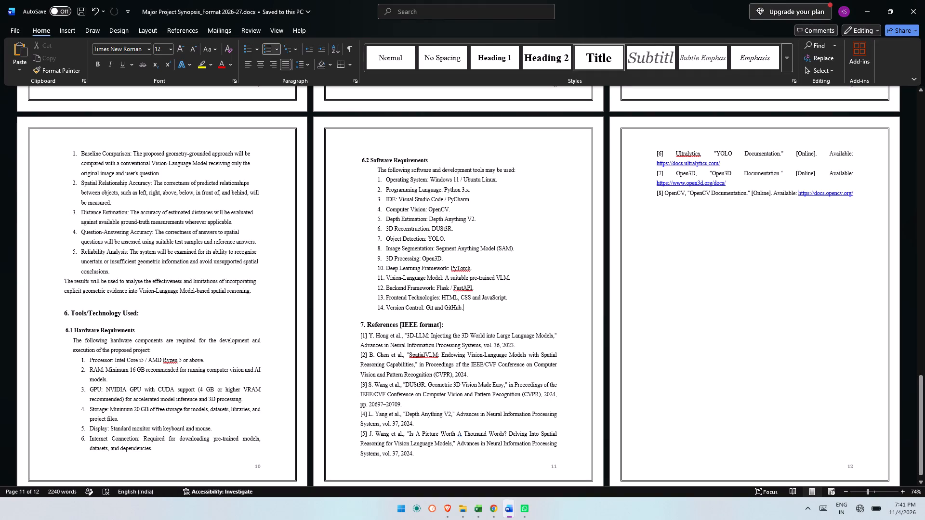
{"action": "left_click", "coordinate": [68, 313]}
{"action": "key", "text": "Left"}
{"action": "key", "text": "Return"}
{"action": "key", "text": "Return"}
{"action": "key", "text": "Return"}
{"action": "key", "text": "Return"}
{"action": "key", "text": "Return"}
{"action": "key", "text": "Return"}
{"action": "key", "text": "Return"}
{"action": "key", "text": "Return"}
{"action": "key", "text": "Return"}
{"action": "key", "text": "Return"}
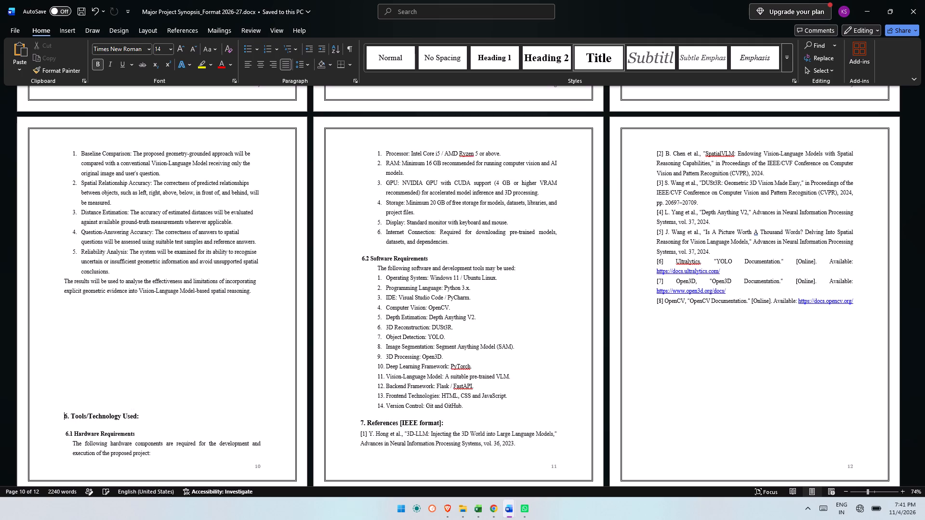
{"action": "key", "text": "Return"}
{"action": "key", "text": "Return"}
{"action": "key", "text": "Return"}
{"action": "key", "text": "Return"}
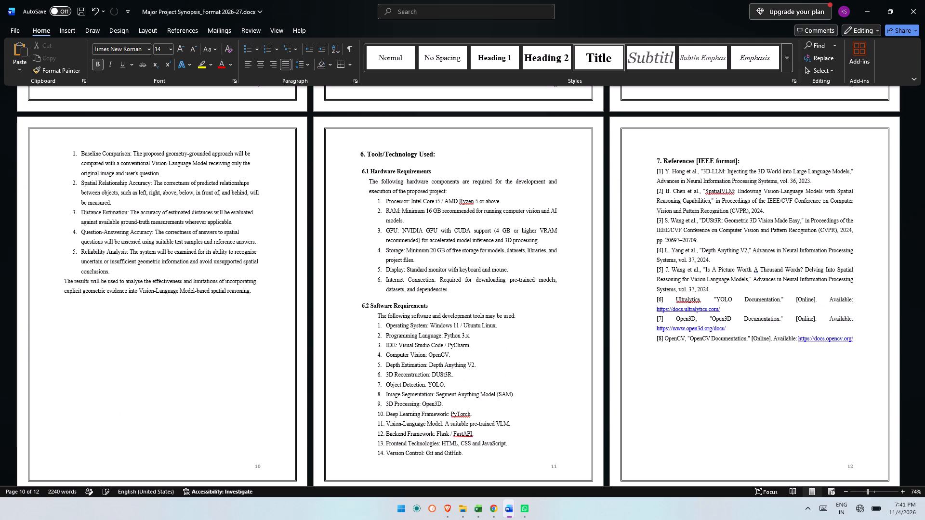
Save the synopsis document under its existing name.
{"action": "left_click", "coordinate": [16, 25]}
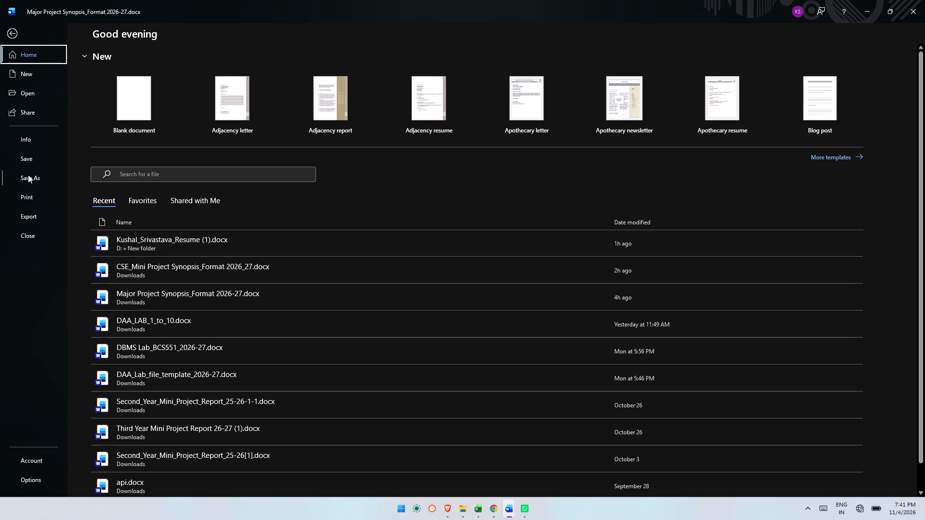
{"action": "left_click", "coordinate": [24, 162]}
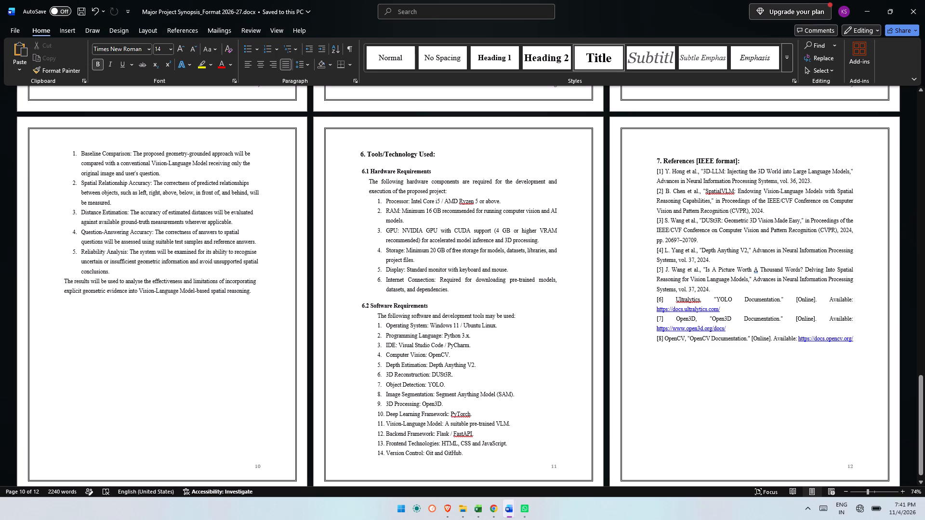
Delete the empty line above the "7. References [IEEE format]:" heading at the top of page 12.
{"action": "scroll", "coordinate": [177, 253], "scroll_direction": "up", "scroll_amount": 1}
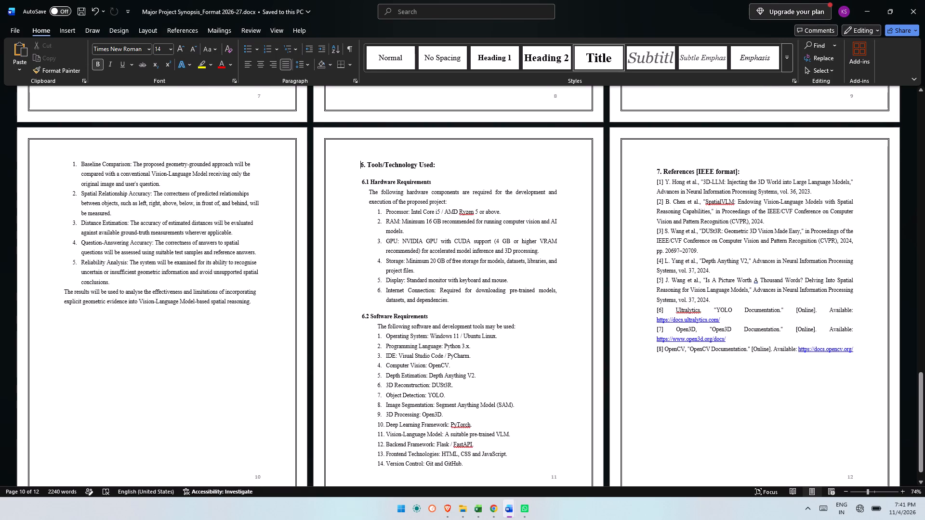
{"action": "left_click", "coordinate": [660, 157]}
{"action": "key", "text": "Delete"}
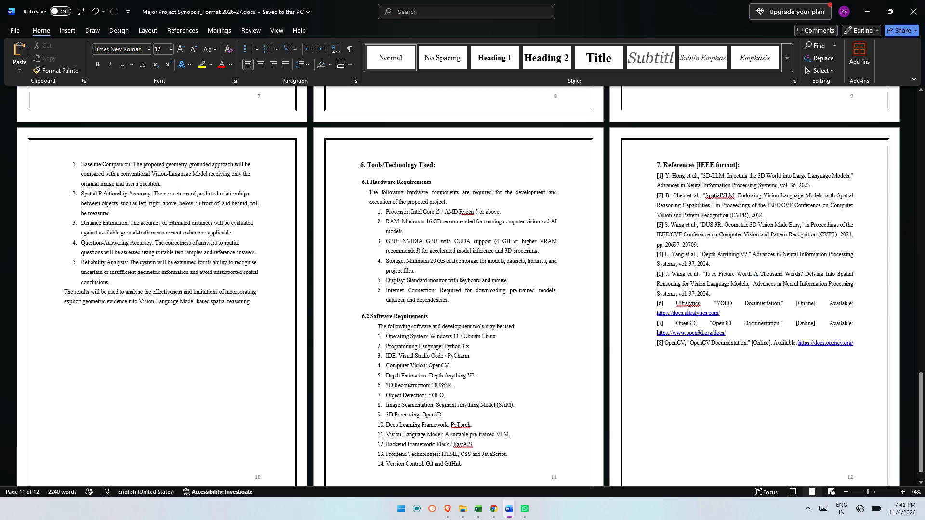
Save the synopsis document again under its existing name.
{"action": "left_click", "coordinate": [19, 30]}
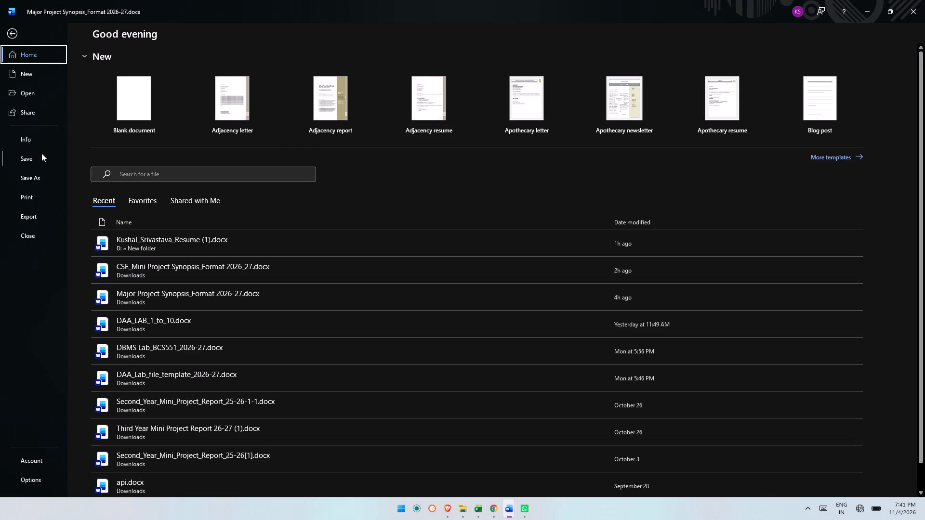
{"action": "left_click", "coordinate": [39, 156]}
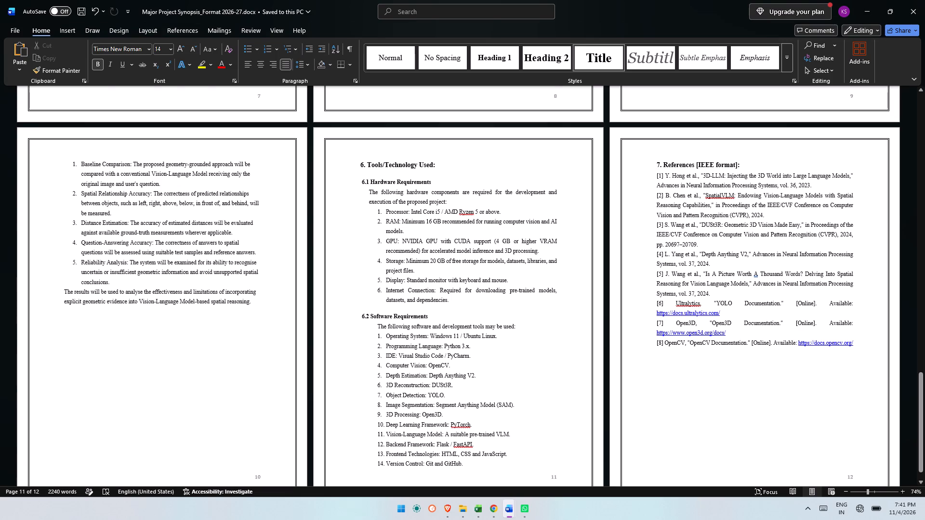
Review the page layout from the project significance and methodology sections through the proposed system architecture to the tools and references.
{"action": "scroll", "coordinate": [239, 189], "scroll_direction": "up", "scroll_amount": 6}
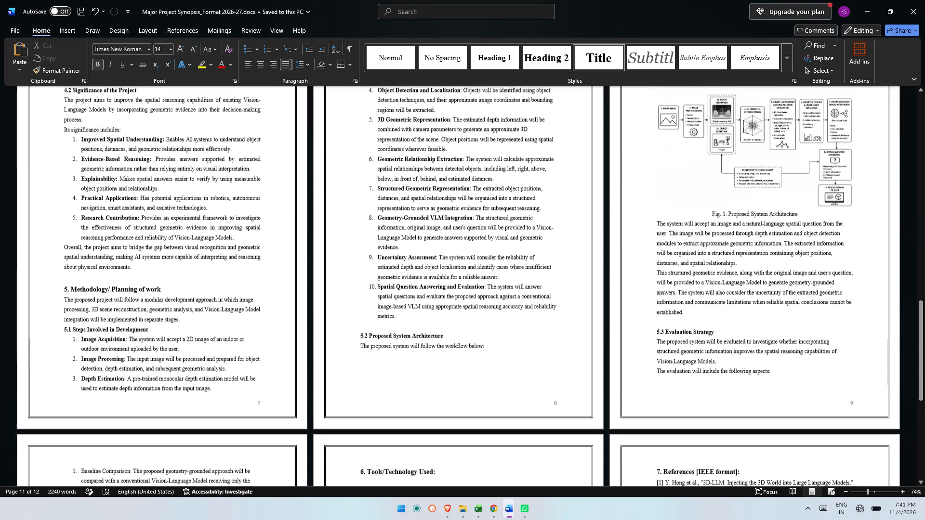
{"action": "scroll", "coordinate": [239, 189], "scroll_direction": "up", "scroll_amount": 3}
{"action": "scroll", "coordinate": [239, 189], "scroll_direction": "down", "scroll_amount": 2}
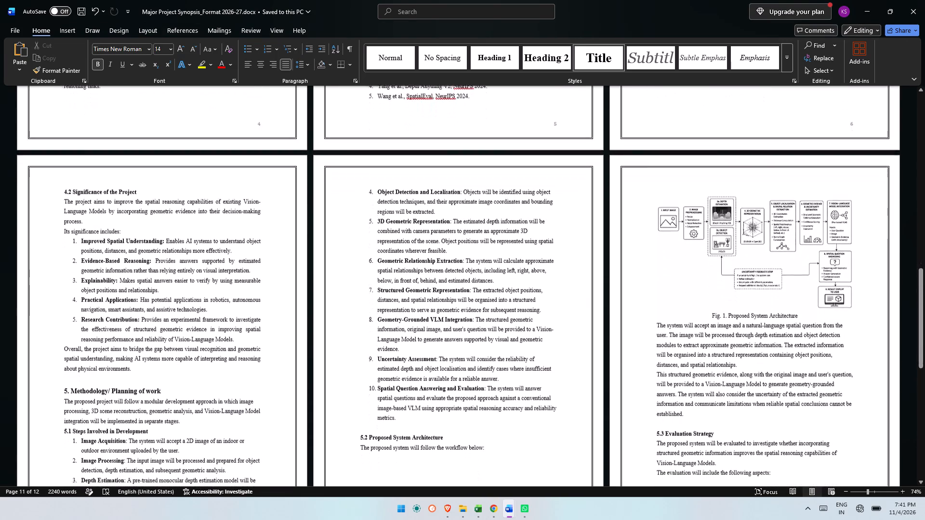
{"action": "scroll", "coordinate": [239, 189], "scroll_direction": "down", "scroll_amount": 2}
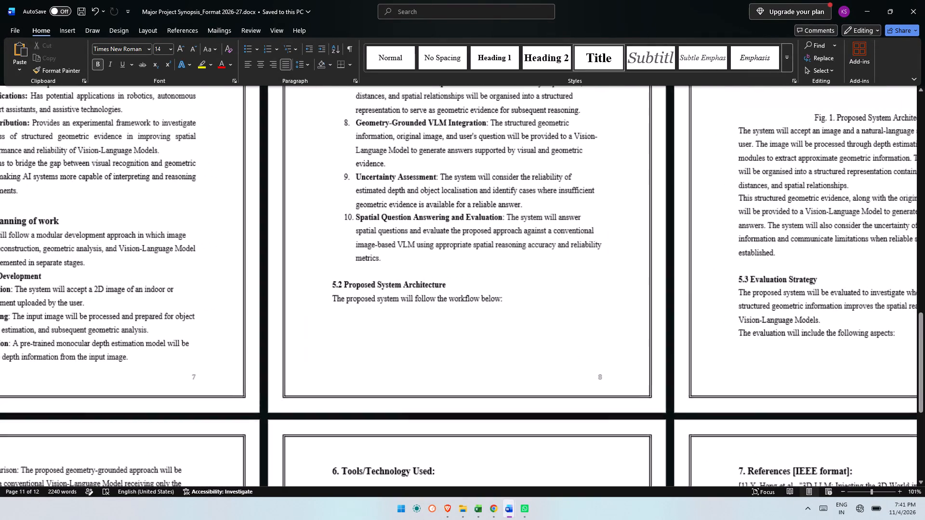
{"action": "scroll", "coordinate": [427, 215], "scroll_direction": "up", "scroll_amount": 3}
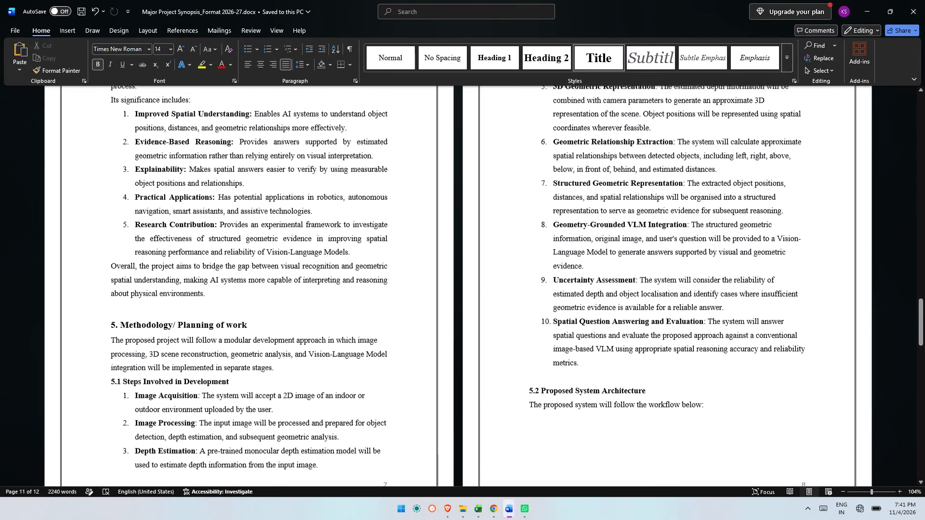
{"action": "scroll", "coordinate": [427, 215], "scroll_direction": "up", "scroll_amount": 2}
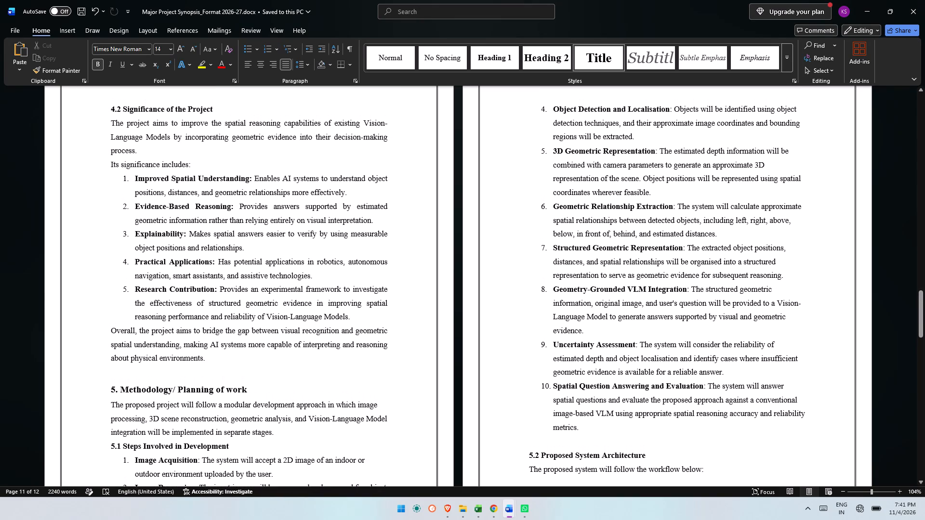
{"action": "scroll", "coordinate": [427, 215], "scroll_direction": "up", "scroll_amount": 2}
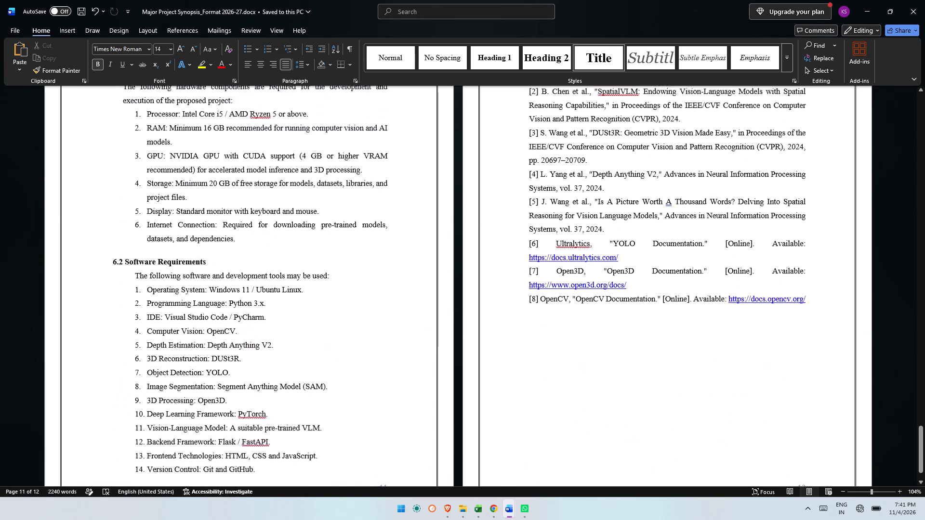
{"action": "scroll", "coordinate": [427, 215], "scroll_direction": "up", "scroll_amount": 10}
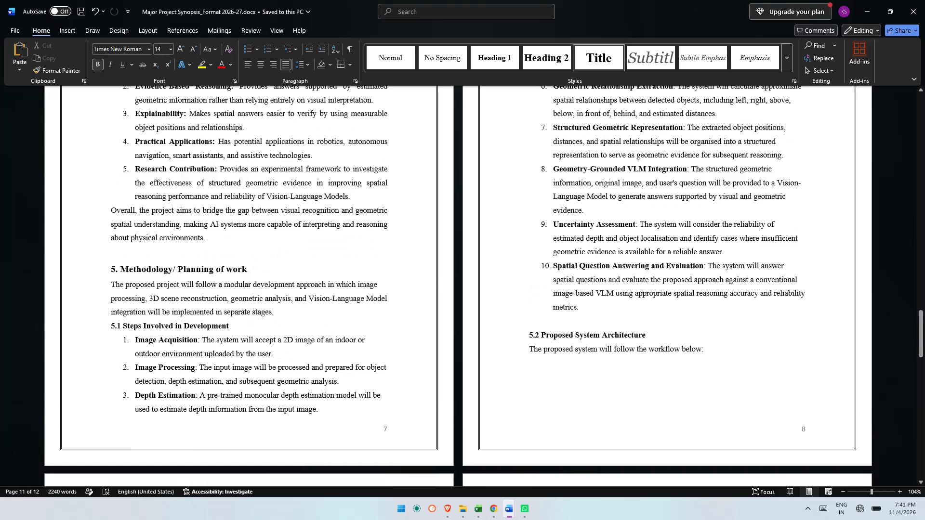
{"action": "scroll", "coordinate": [427, 215], "scroll_direction": "down", "scroll_amount": 2}
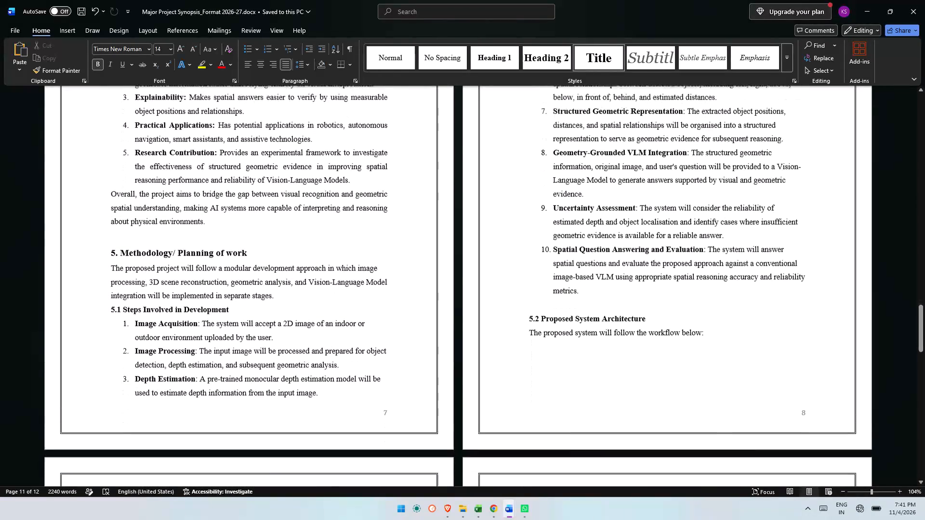
{"action": "scroll", "coordinate": [427, 215], "scroll_direction": "down", "scroll_amount": 2}
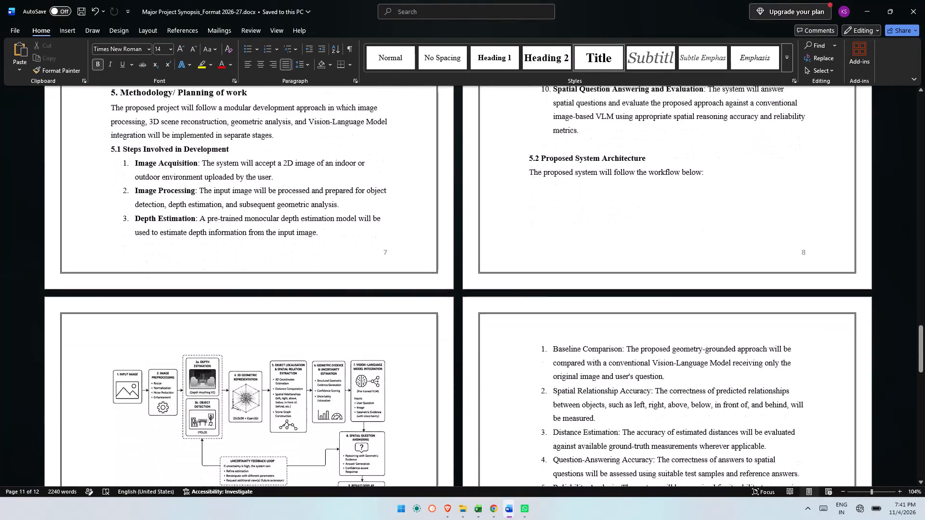
{"action": "scroll", "coordinate": [427, 215], "scroll_direction": "down", "scroll_amount": 1}
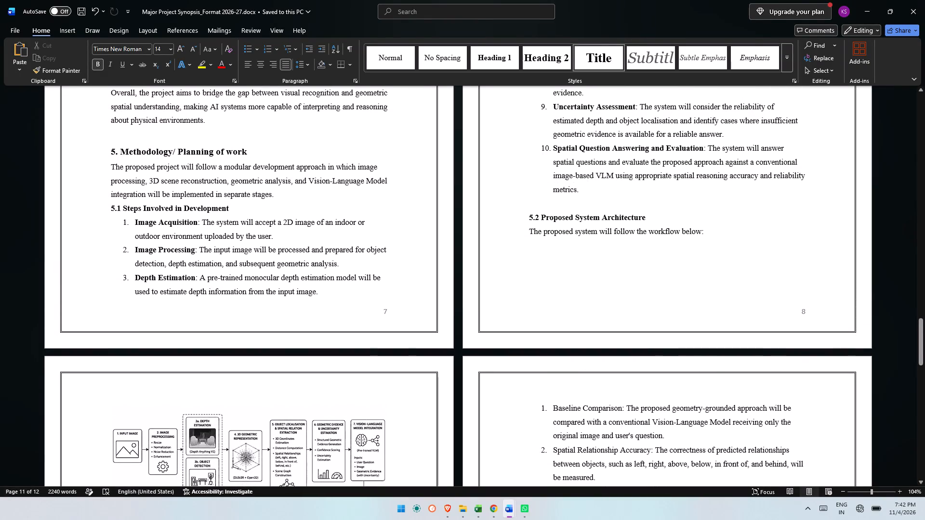
Examine the proposed system architecture diagram up close, together with section 5.2 and the numbered development steps preceding it.
{"action": "scroll", "coordinate": [427, 215], "scroll_direction": "down", "scroll_amount": 1}
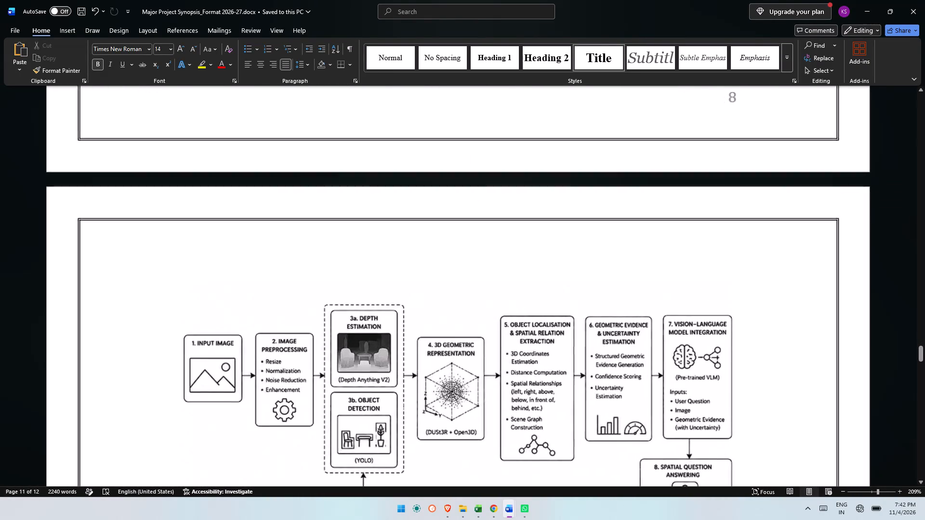
{"action": "scroll", "coordinate": [427, 215], "scroll_direction": "down", "scroll_amount": 3}
{"action": "scroll", "coordinate": [427, 215], "scroll_direction": "up", "scroll_amount": 1}
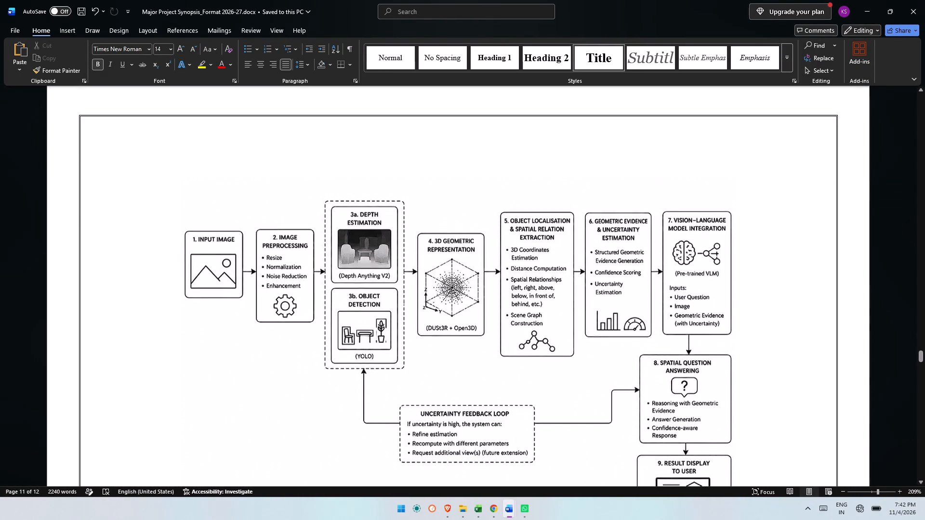
{"action": "scroll", "coordinate": [427, 215], "scroll_direction": "up", "scroll_amount": 5}
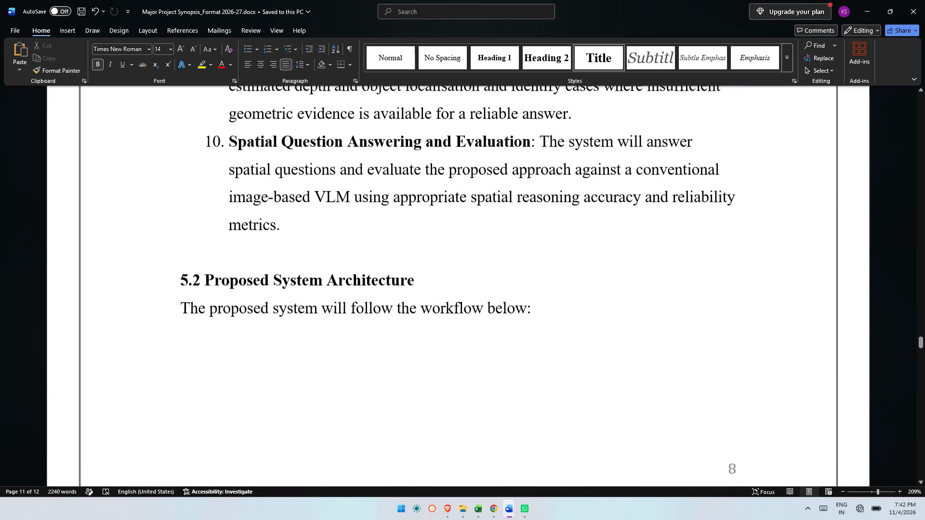
{"action": "scroll", "coordinate": [427, 215], "scroll_direction": "up", "scroll_amount": 1}
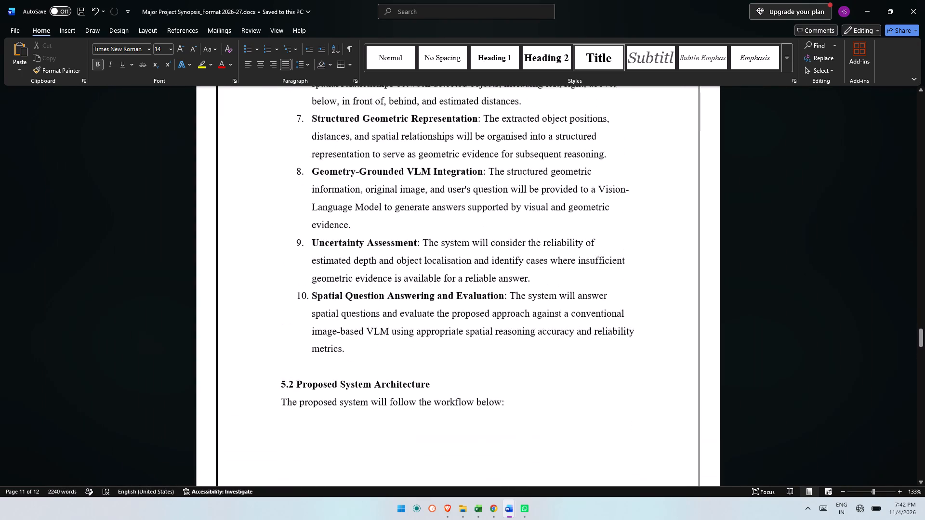
{"action": "scroll", "coordinate": [427, 215], "scroll_direction": "up", "scroll_amount": 3}
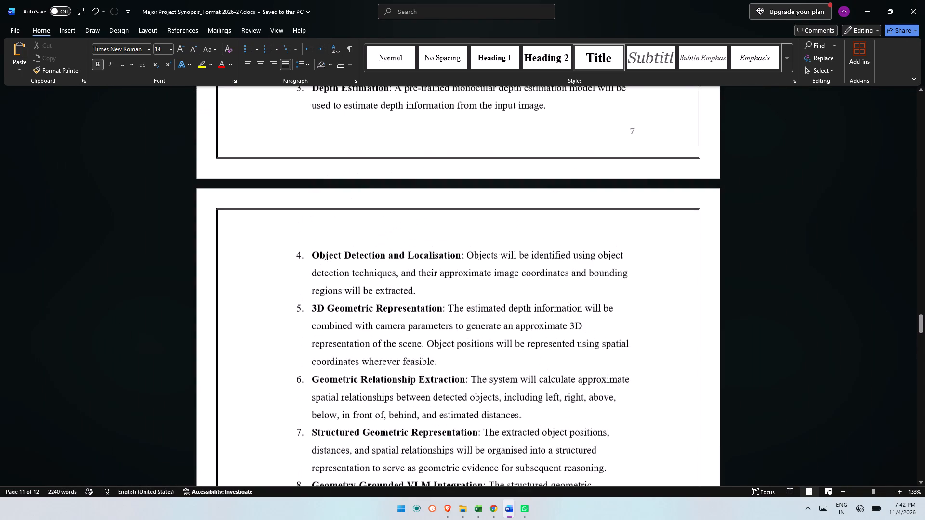
{"action": "scroll", "coordinate": [427, 215], "scroll_direction": "up", "scroll_amount": 1}
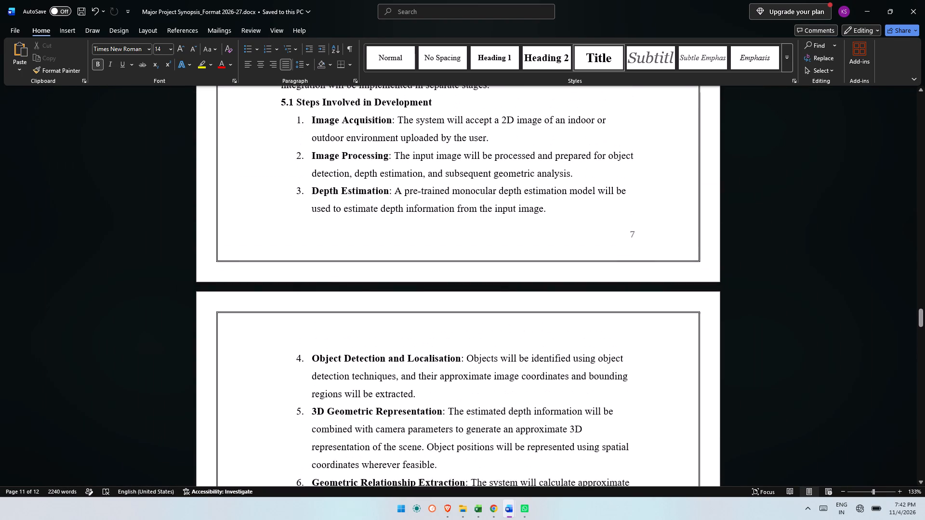
{"action": "scroll", "coordinate": [427, 215], "scroll_direction": "down", "scroll_amount": 1}
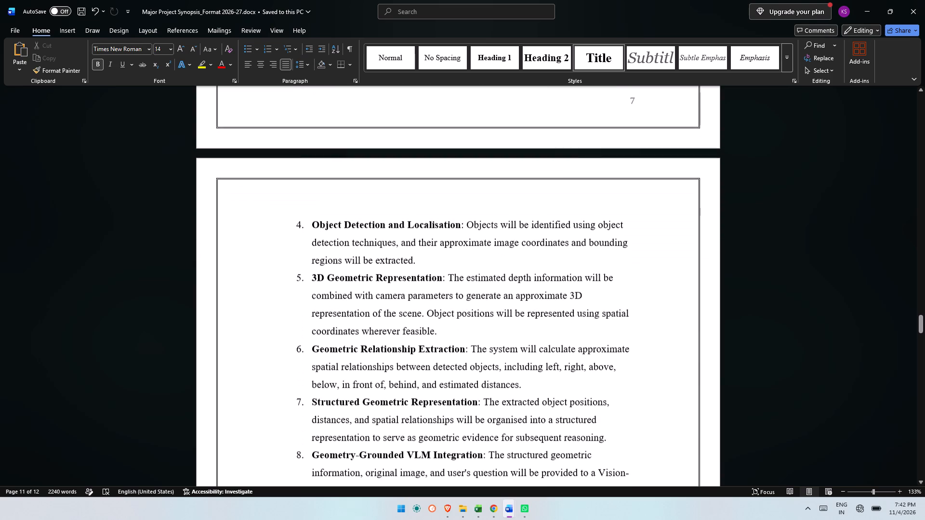
{"action": "scroll", "coordinate": [427, 215], "scroll_direction": "down", "scroll_amount": 1}
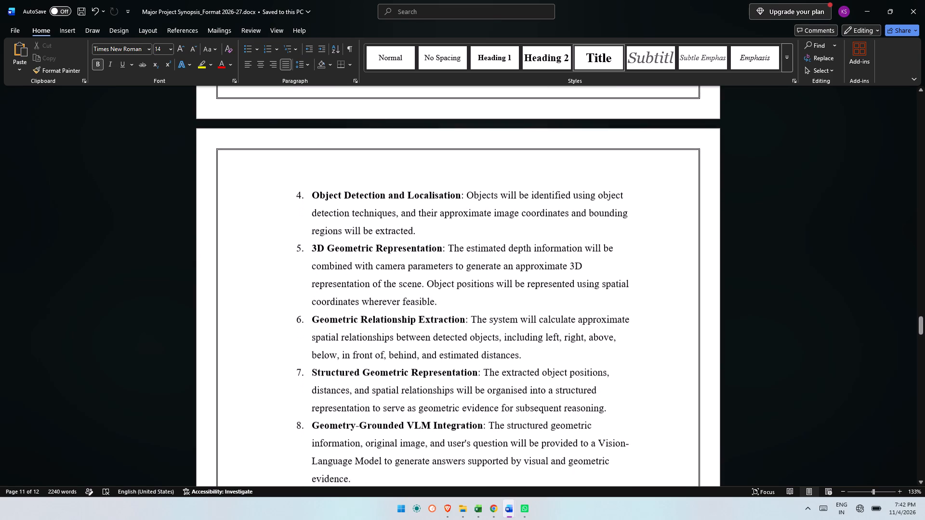
{"action": "scroll", "coordinate": [427, 215], "scroll_direction": "down", "scroll_amount": 4}
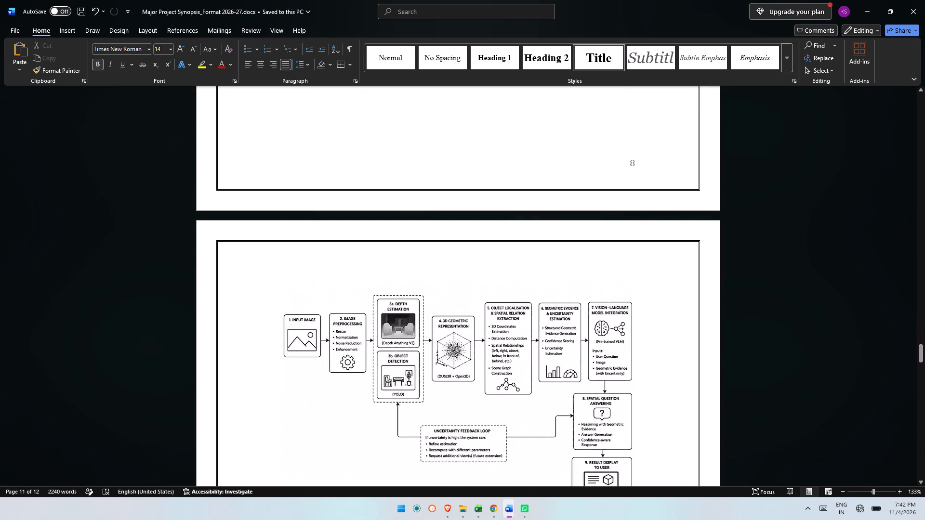
{"action": "scroll", "coordinate": [451, 322], "scroll_direction": "down", "scroll_amount": 1}
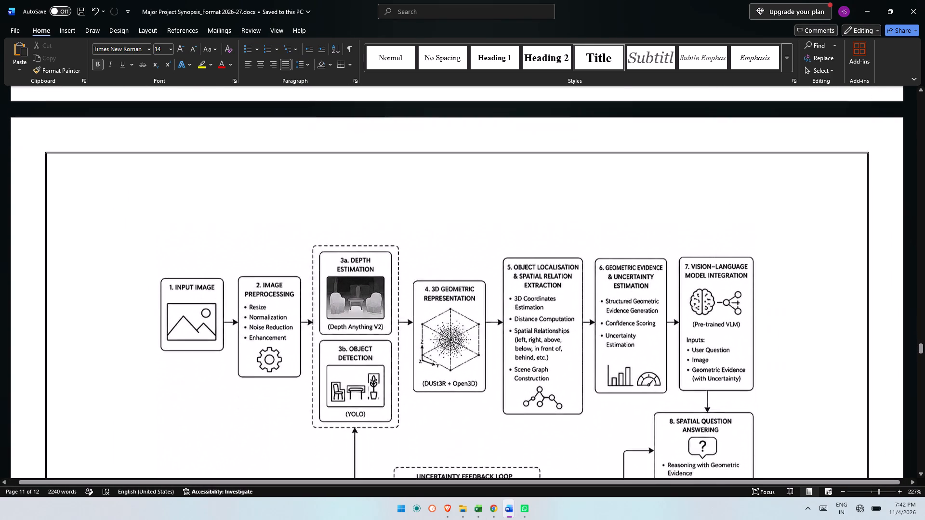
{"action": "scroll", "coordinate": [451, 322], "scroll_direction": "down", "scroll_amount": 1}
{"action": "scroll", "coordinate": [451, 322], "scroll_direction": "up", "scroll_amount": 2}
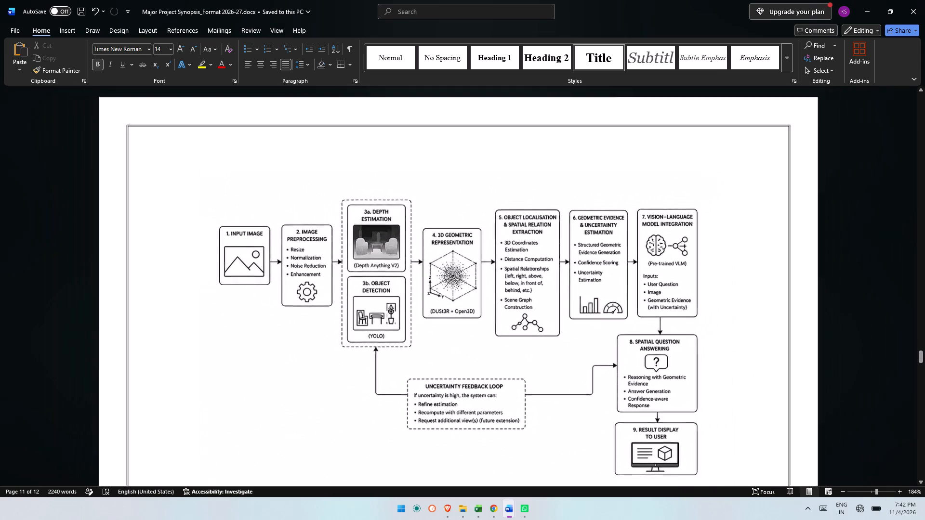
{"action": "scroll", "coordinate": [451, 322], "scroll_direction": "up", "scroll_amount": 3}
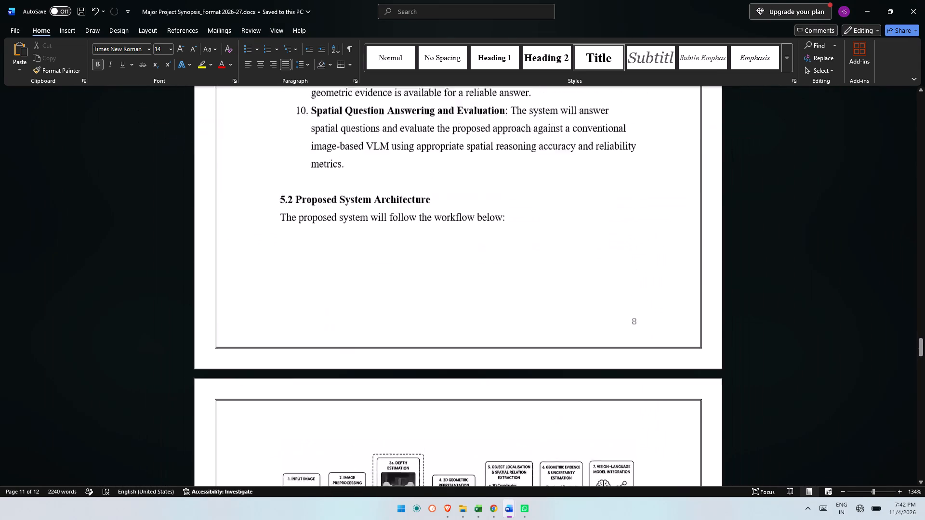
{"action": "scroll", "coordinate": [451, 322], "scroll_direction": "up", "scroll_amount": 5}
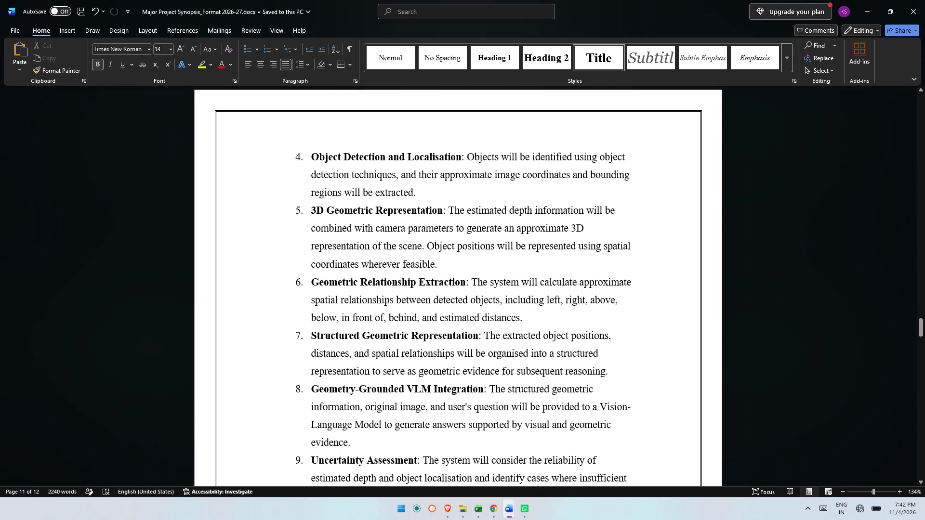
Read development steps 4 to 10 and the section 5.2 introduction, comparing them with the architecture diagram on the following page.
{"action": "scroll", "coordinate": [451, 322], "scroll_direction": "down", "scroll_amount": 4}
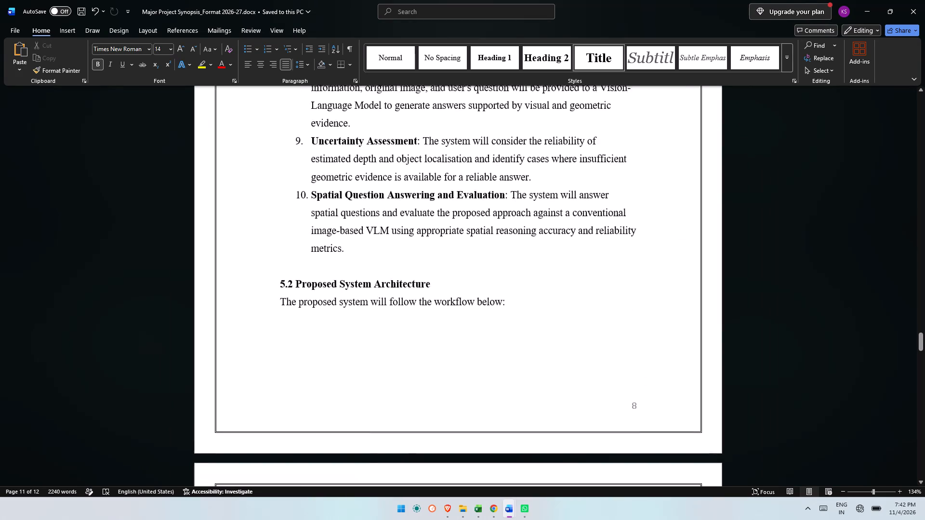
{"action": "scroll", "coordinate": [451, 322], "scroll_direction": "down", "scroll_amount": 1}
{"action": "scroll", "coordinate": [451, 322], "scroll_direction": "up", "scroll_amount": 5}
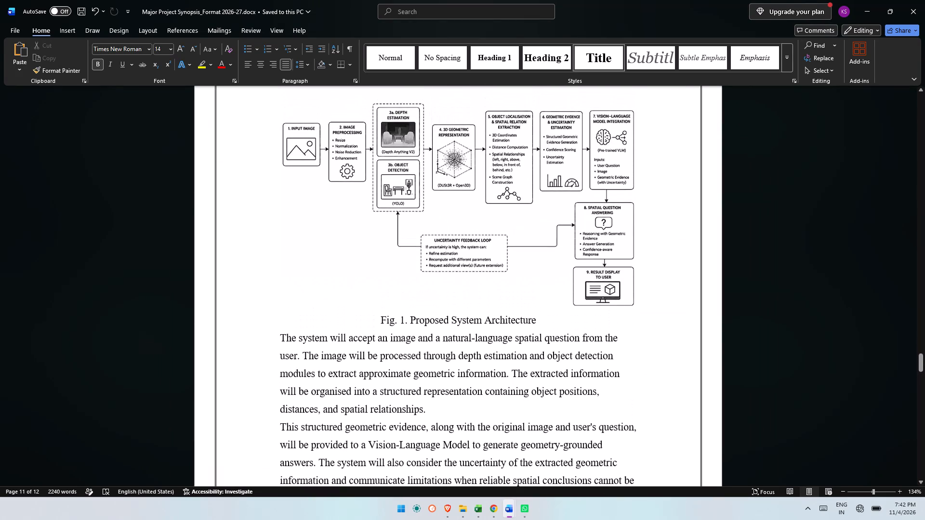
{"action": "scroll", "coordinate": [451, 322], "scroll_direction": "up", "scroll_amount": 1}
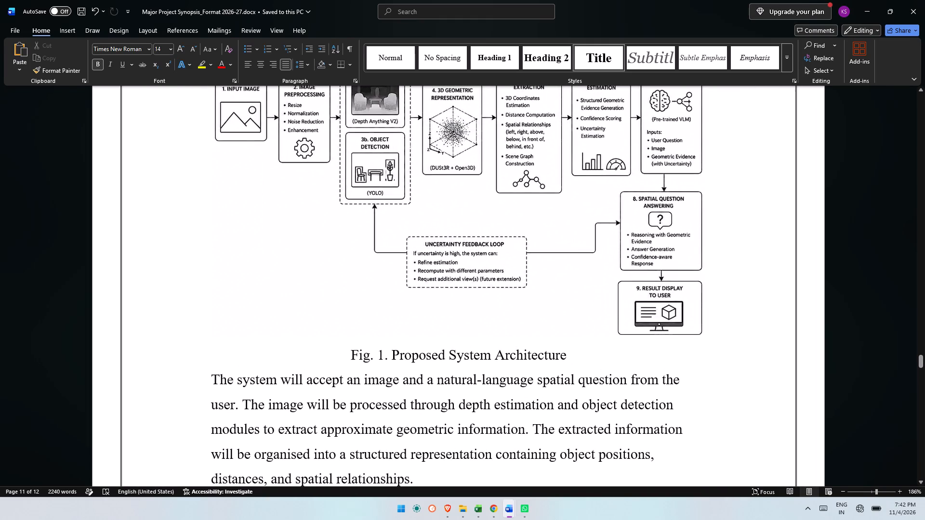
{"action": "scroll", "coordinate": [537, 230], "scroll_direction": "up", "scroll_amount": 1}
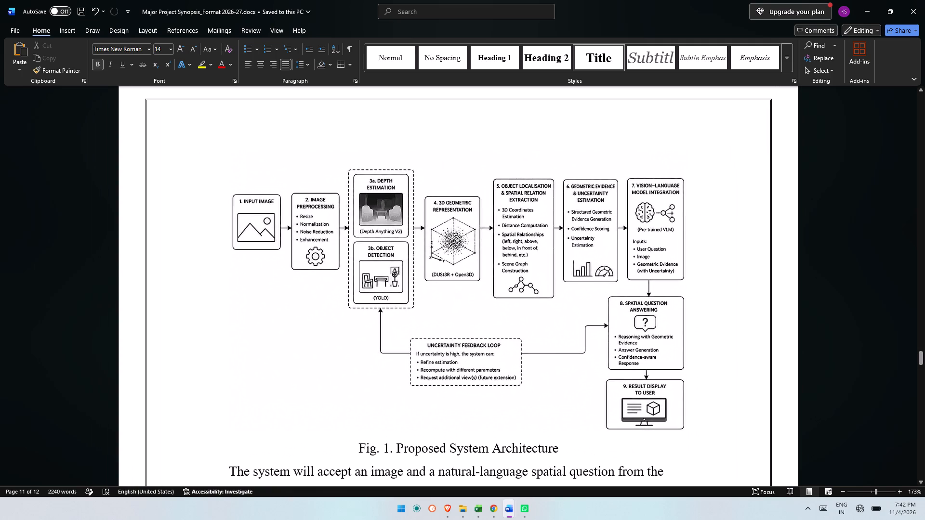
{"action": "scroll", "coordinate": [497, 171], "scroll_direction": "up", "scroll_amount": 4}
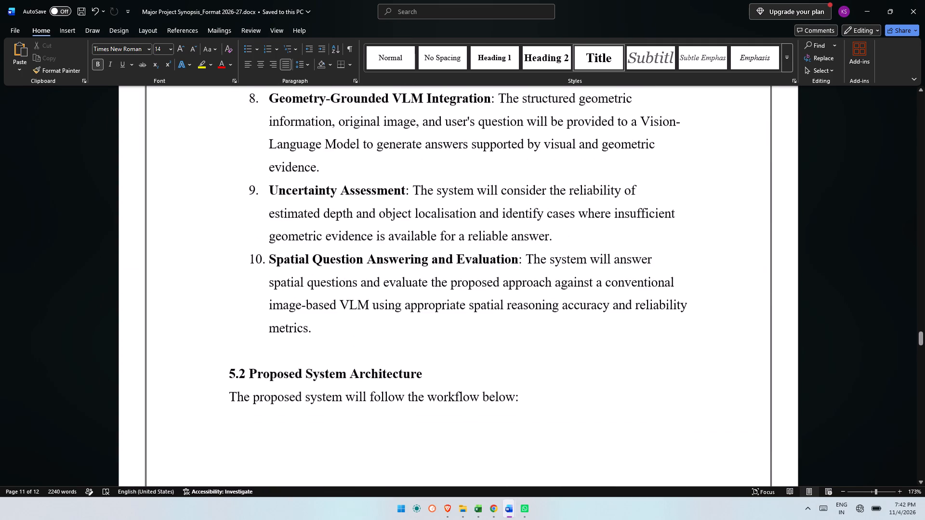
{"action": "scroll", "coordinate": [497, 171], "scroll_direction": "up", "scroll_amount": 5}
{"action": "scroll", "coordinate": [497, 171], "scroll_direction": "down", "scroll_amount": 1}
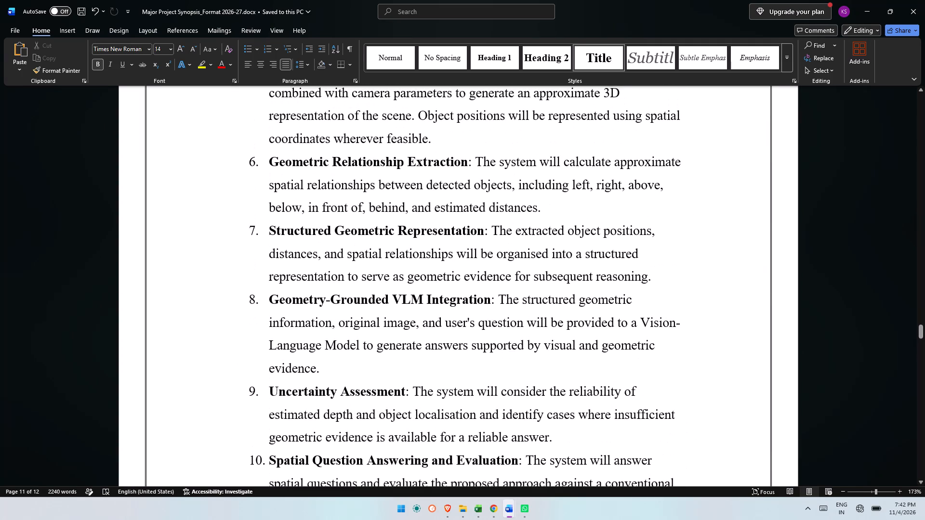
{"action": "scroll", "coordinate": [497, 171], "scroll_direction": "down", "scroll_amount": 2}
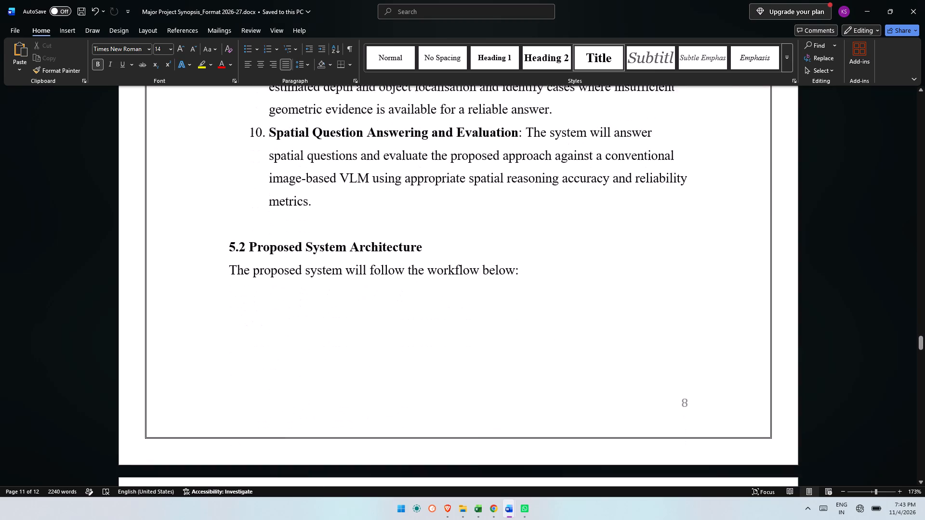
{"action": "scroll", "coordinate": [497, 171], "scroll_direction": "down", "scroll_amount": 1}
{"action": "scroll", "coordinate": [497, 171], "scroll_direction": "up", "scroll_amount": 2}
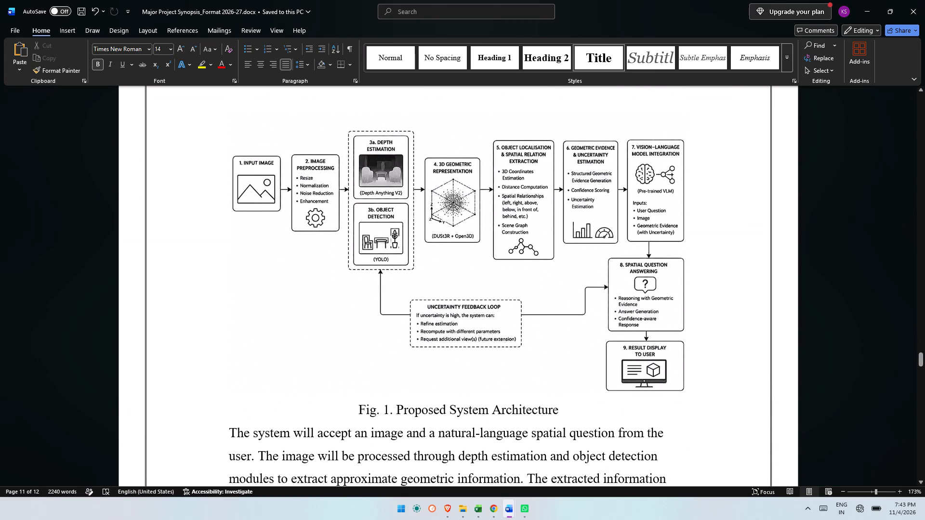
{"action": "scroll", "coordinate": [497, 171], "scroll_direction": "up", "scroll_amount": 3}
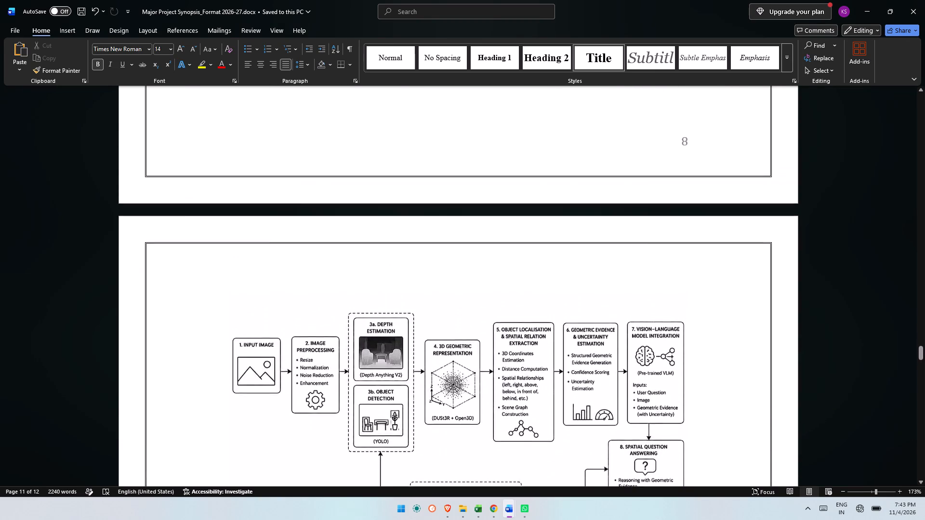
{"action": "scroll", "coordinate": [497, 171], "scroll_direction": "up", "scroll_amount": 3}
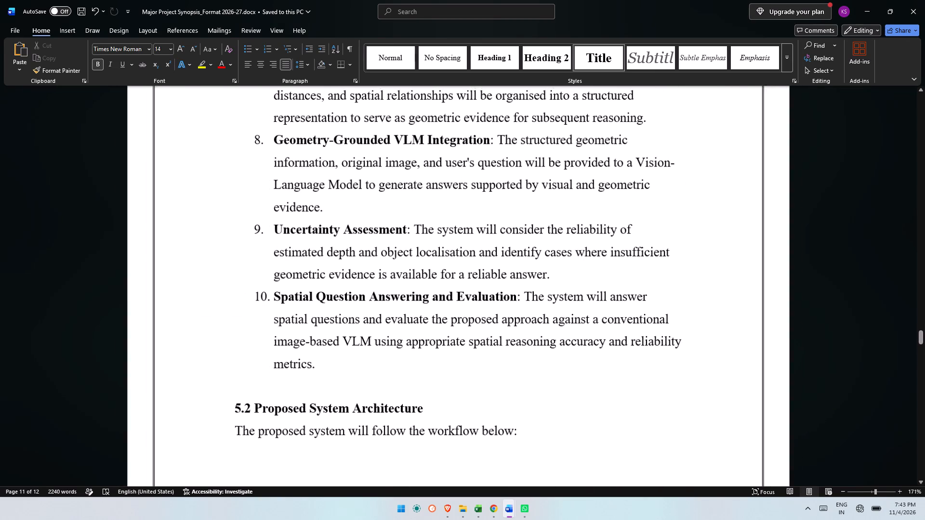
{"action": "scroll", "coordinate": [497, 171], "scroll_direction": "down", "scroll_amount": 4}
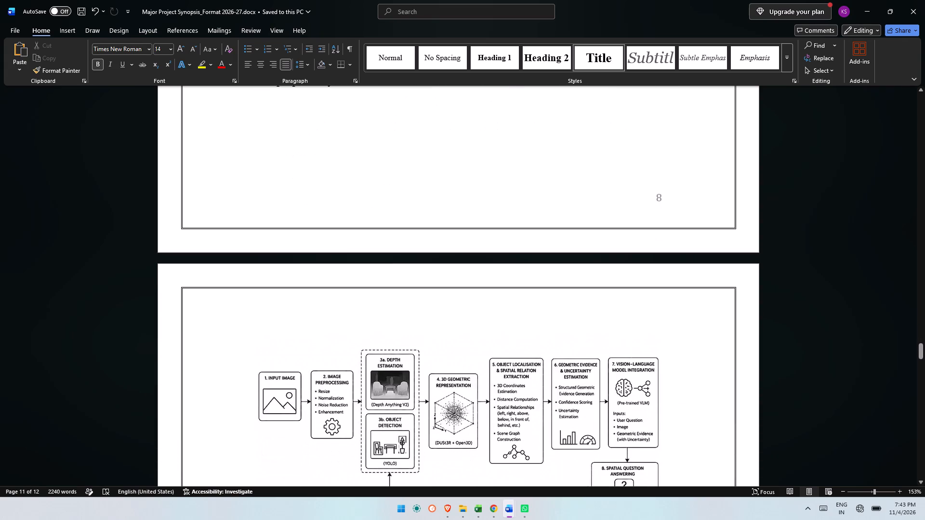
{"action": "scroll", "coordinate": [497, 171], "scroll_direction": "down", "scroll_amount": 2}
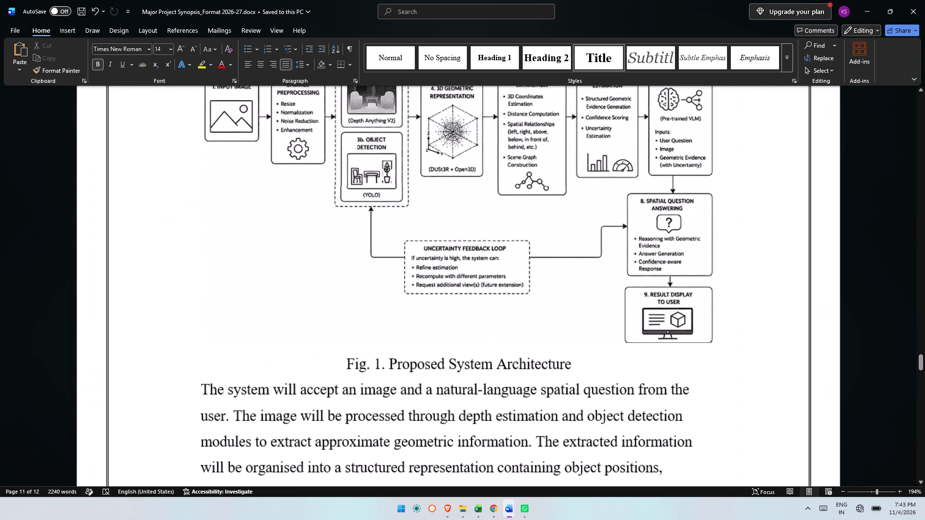
Examine the captioned Fig. 1 architecture diagram up close, along with development steps 9 and 10 and the section 5.2 introduction.
{"action": "scroll", "coordinate": [497, 171], "scroll_direction": "up", "scroll_amount": 2}
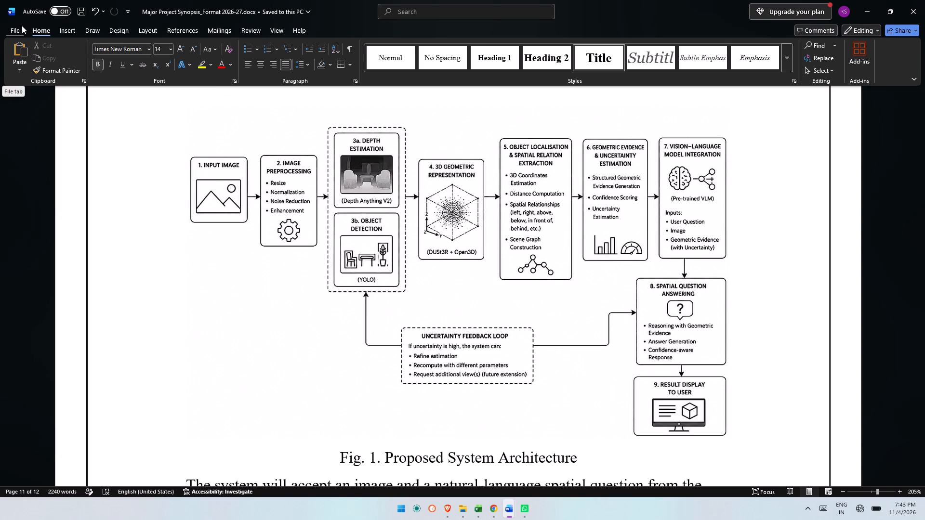
{"action": "scroll", "coordinate": [81, 128], "scroll_direction": "up", "scroll_amount": 6}
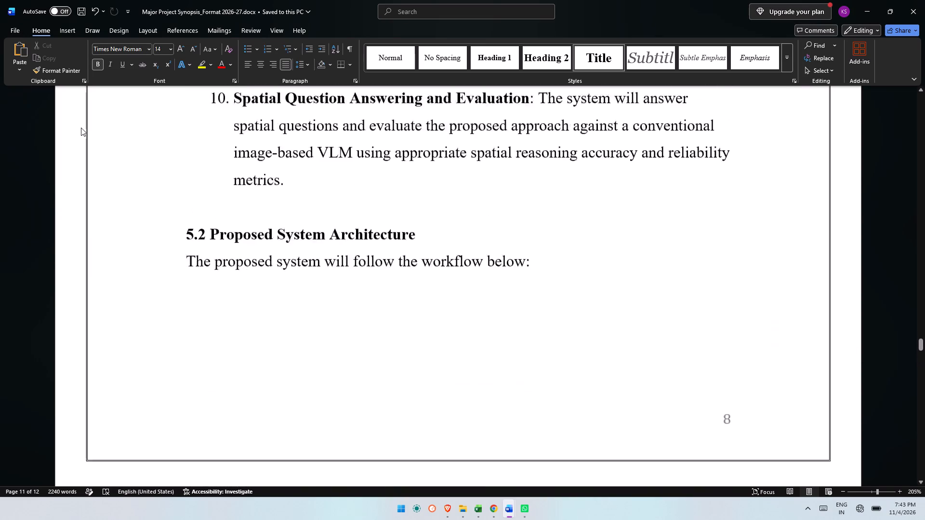
{"action": "scroll", "coordinate": [81, 128], "scroll_direction": "up", "scroll_amount": 1}
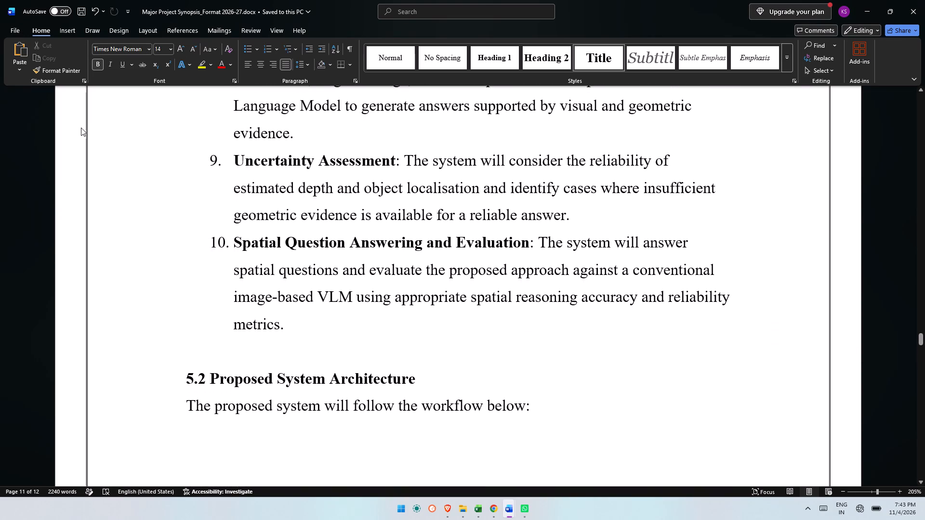
{"action": "scroll", "coordinate": [81, 128], "scroll_direction": "up", "scroll_amount": 2}
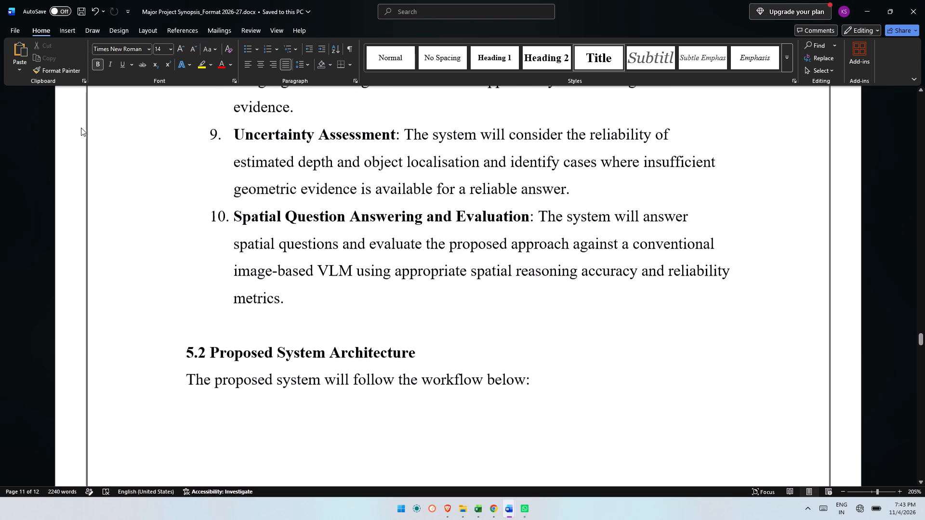
{"action": "scroll", "coordinate": [81, 128], "scroll_direction": "up", "scroll_amount": 1}
{"action": "scroll", "coordinate": [81, 128], "scroll_direction": "down", "scroll_amount": 1}
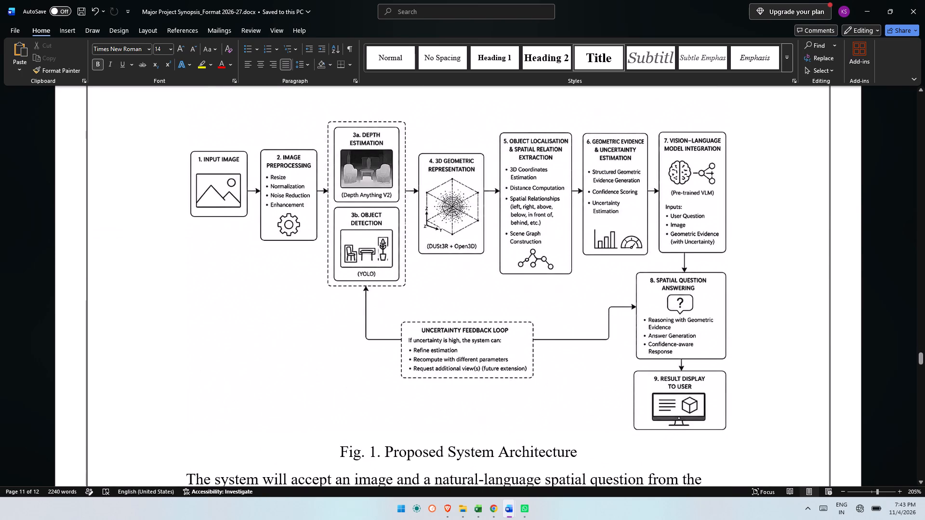
{"action": "scroll", "coordinate": [81, 128], "scroll_direction": "up", "scroll_amount": 1}
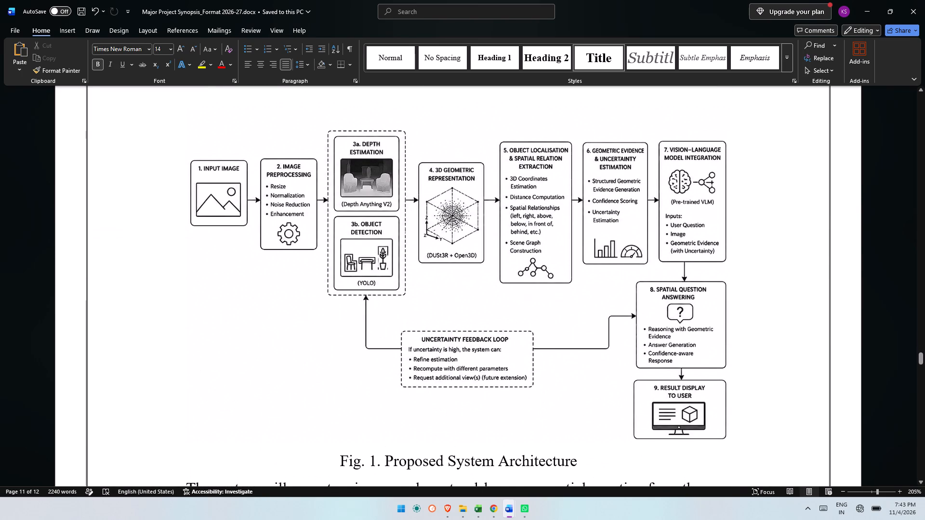
{"action": "scroll", "coordinate": [81, 128], "scroll_direction": "up", "scroll_amount": 2}
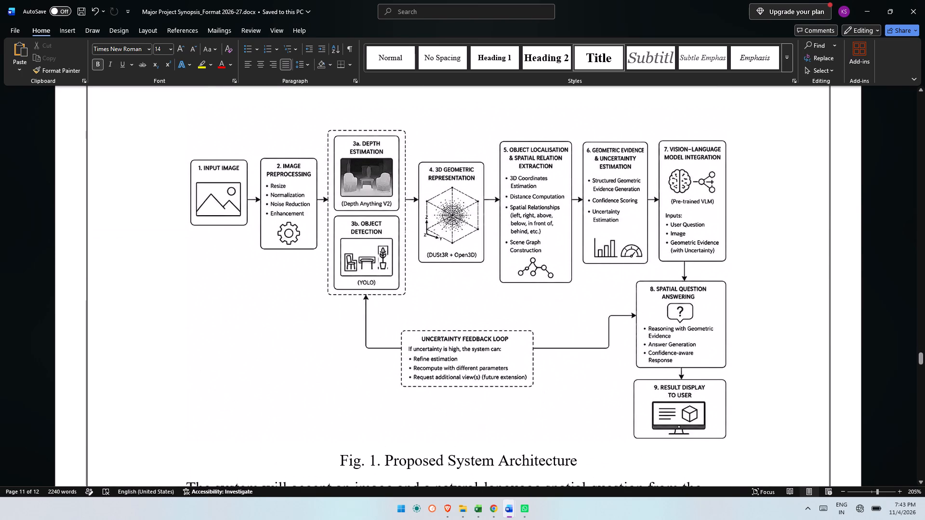
{"action": "scroll", "coordinate": [81, 128], "scroll_direction": "up", "scroll_amount": 1}
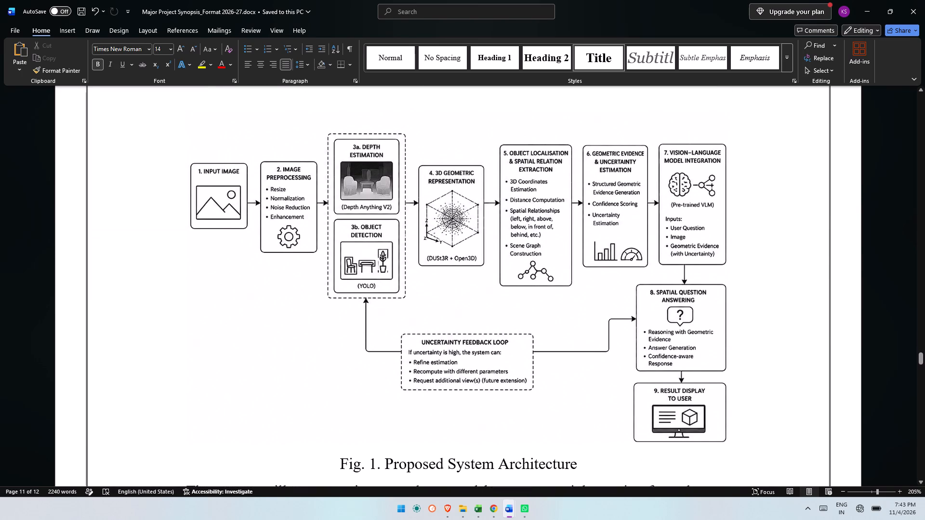
{"action": "scroll", "coordinate": [81, 128], "scroll_direction": "up", "scroll_amount": 1}
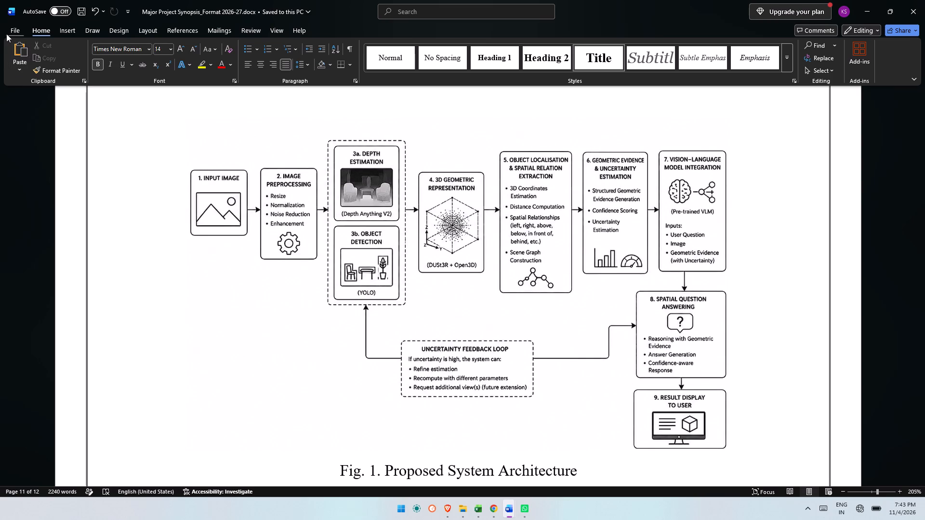
Save the synopsis document under its existing name.
{"action": "left_click", "coordinate": [6, 34]}
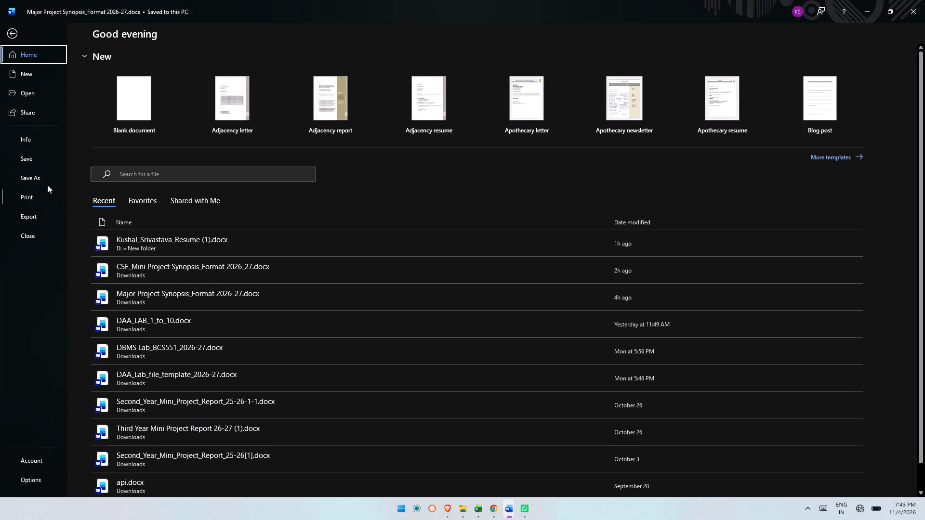
{"action": "left_click", "coordinate": [36, 160]}
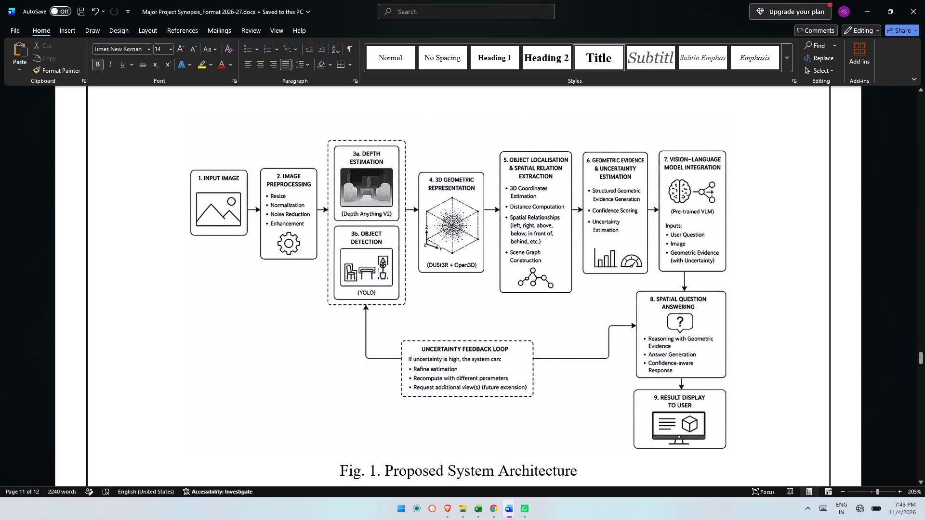
Review section 5.1's numbered development steps from Image Acquisition through Spatial Question Answering and Evaluation, up to the section 5.2 introduction.
{"action": "scroll", "coordinate": [243, 239], "scroll_direction": "up", "scroll_amount": 4}
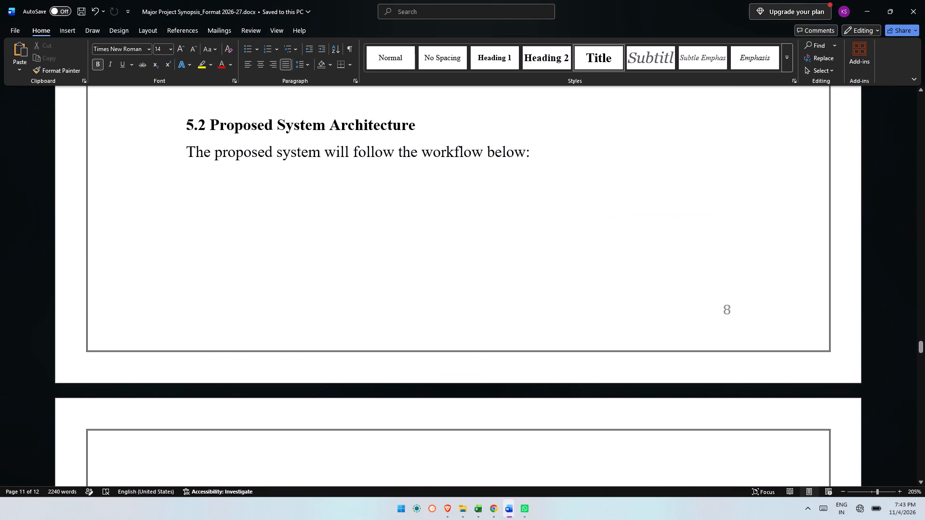
{"action": "scroll", "coordinate": [243, 239], "scroll_direction": "up", "scroll_amount": 5}
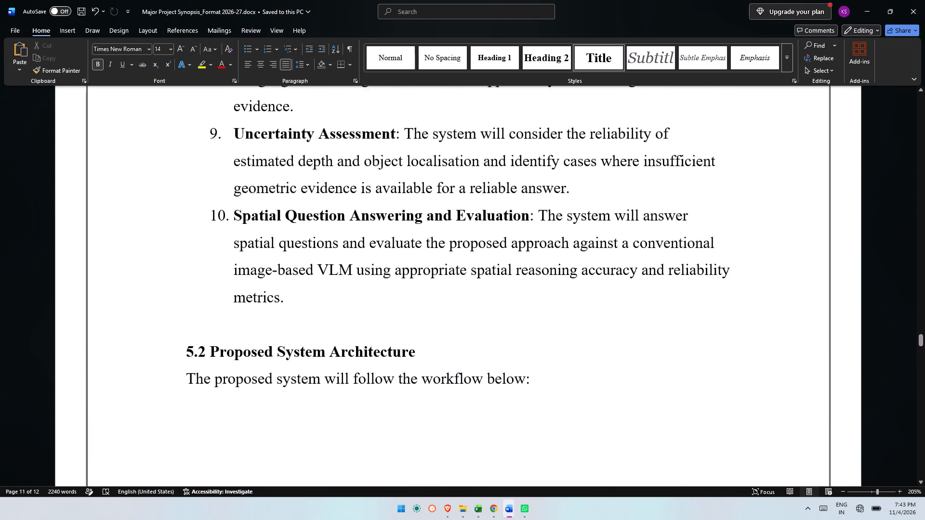
{"action": "scroll", "coordinate": [243, 239], "scroll_direction": "up", "scroll_amount": 6}
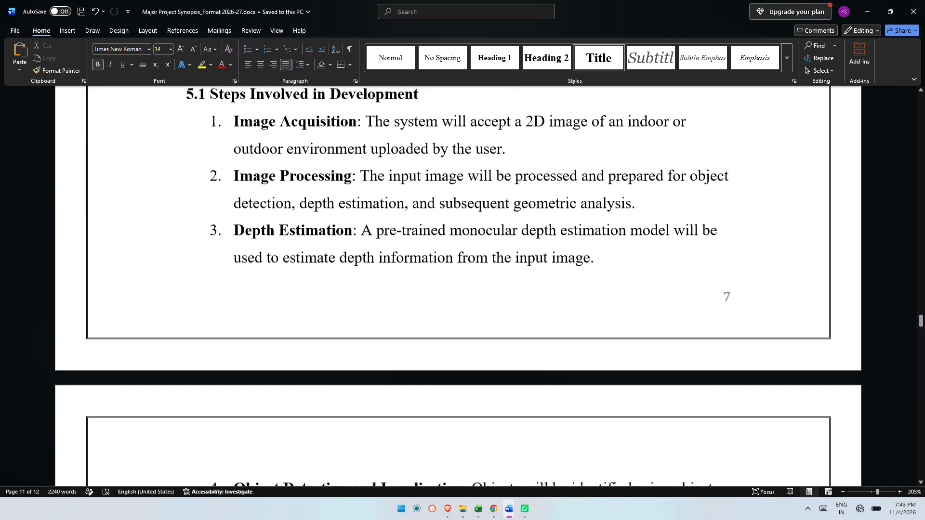
{"action": "scroll", "coordinate": [243, 239], "scroll_direction": "up", "scroll_amount": 3}
{"action": "scroll", "coordinate": [243, 239], "scroll_direction": "down", "scroll_amount": 5}
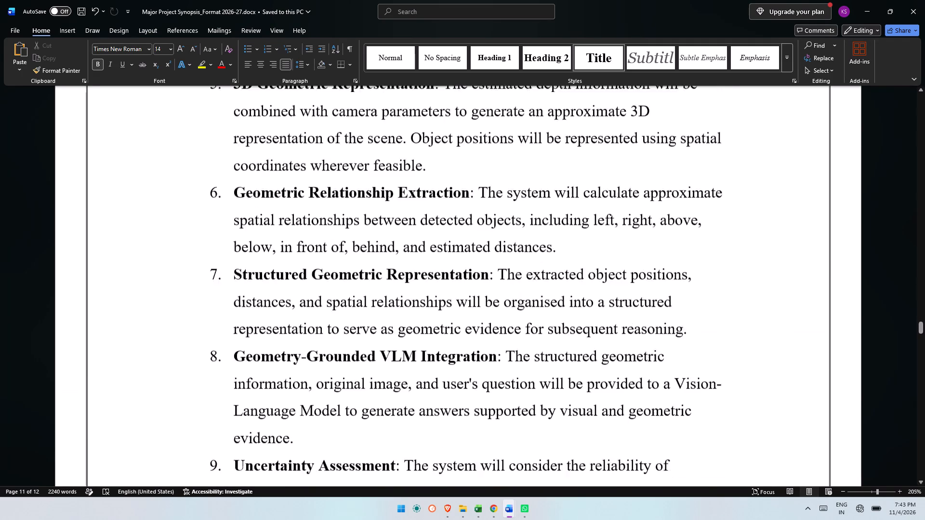
{"action": "scroll", "coordinate": [243, 239], "scroll_direction": "down", "scroll_amount": 1}
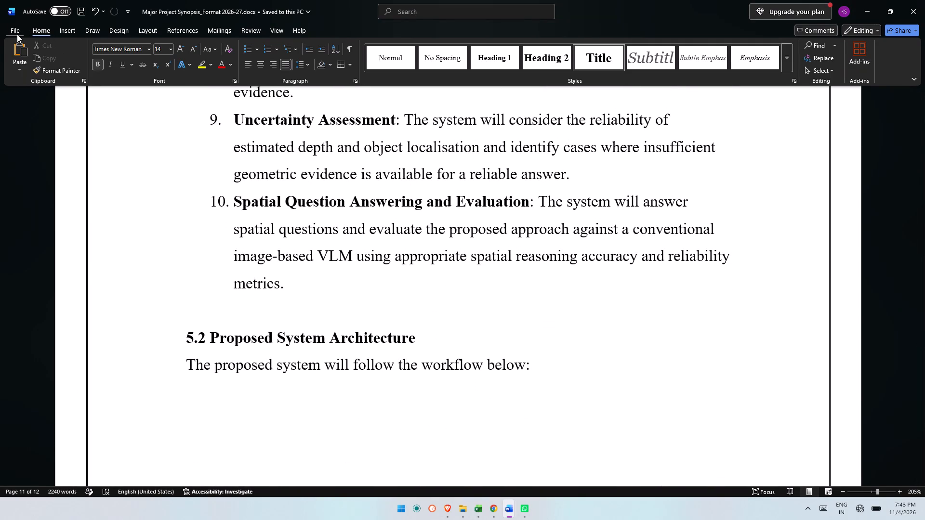
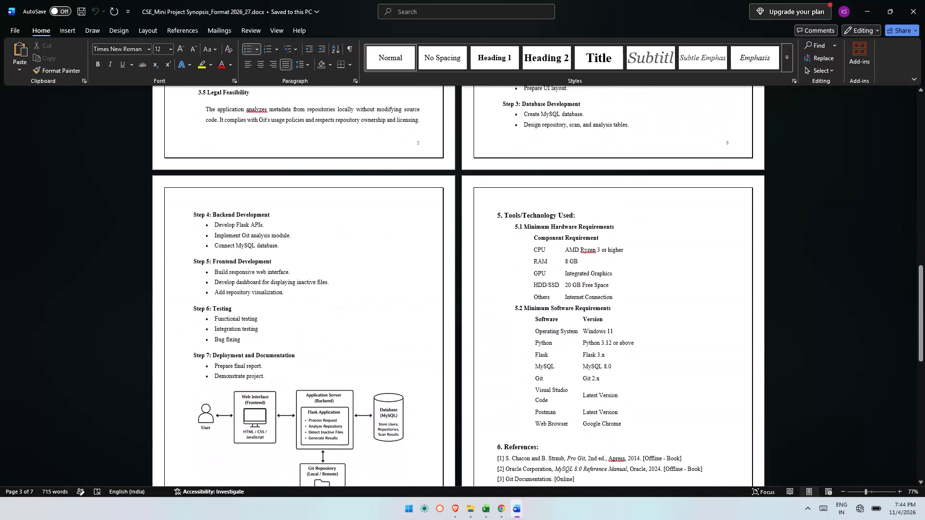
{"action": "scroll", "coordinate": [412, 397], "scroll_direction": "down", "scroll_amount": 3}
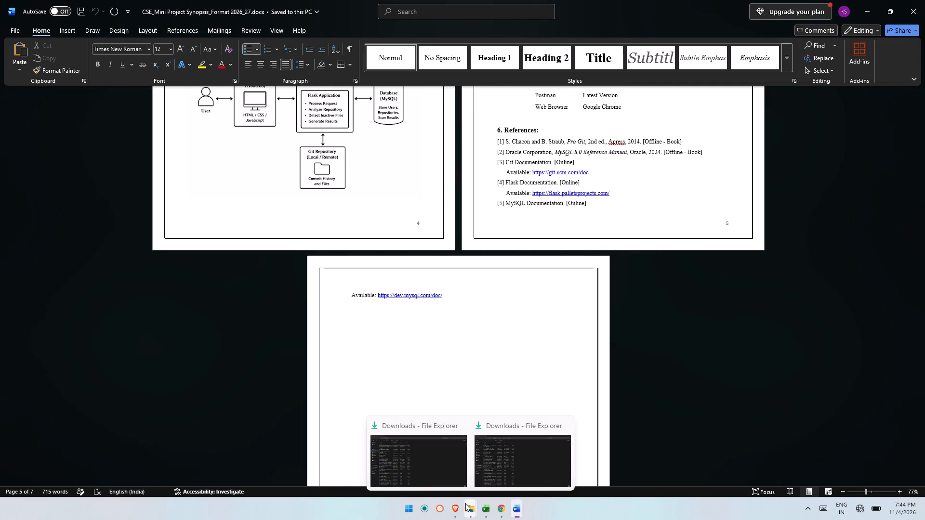
Bring up the Windows app launcher with its pinned and categorized applications.
{"action": "left_click", "coordinate": [405, 505]}
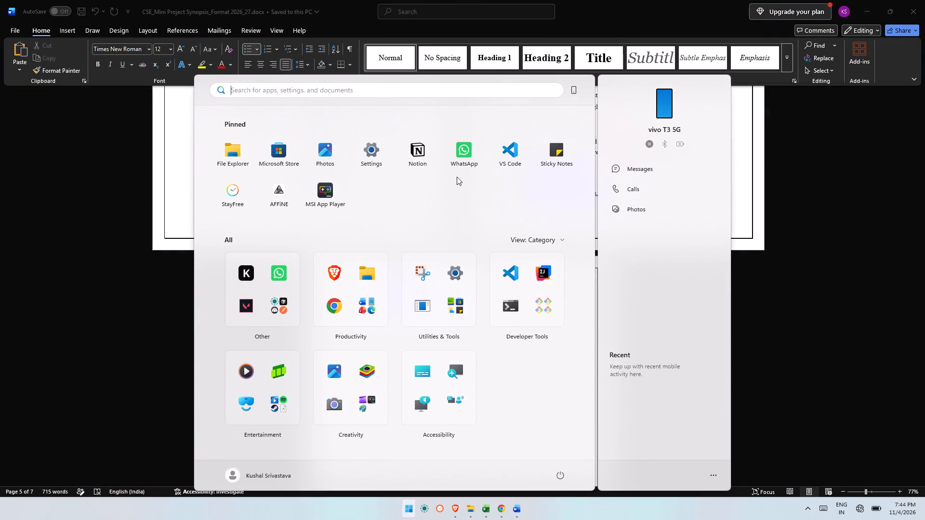
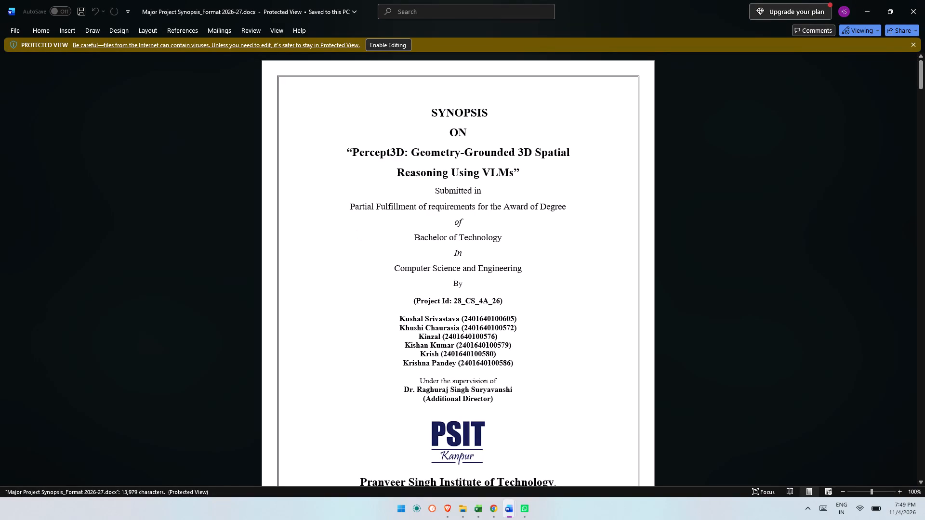
Move the protected Major Project Synopsis_Format 2026-27 document window off full screen and close it, leaving the other document open.
{"action": "left_click_drag", "start_coordinate": [321, 187], "coordinate": [332, 67]}
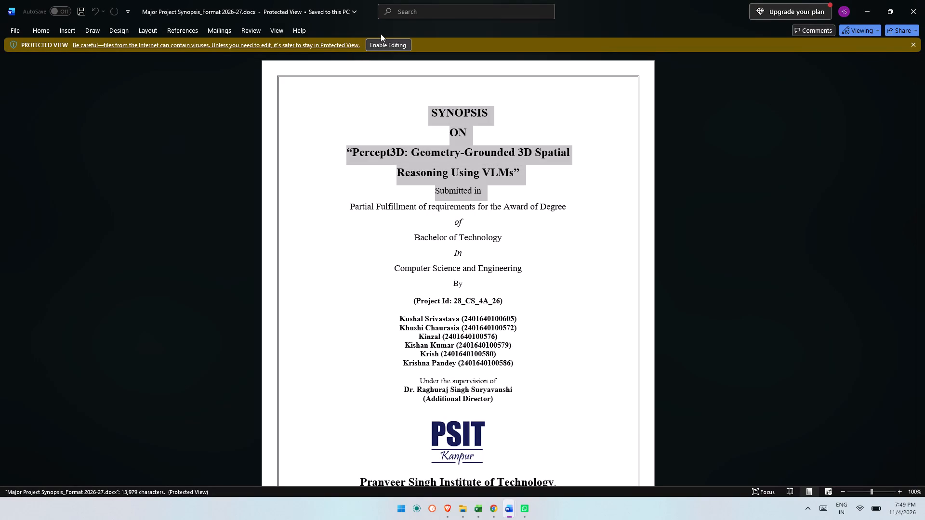
{"action": "left_click_drag", "start_coordinate": [379, 33], "coordinate": [360, 33]}
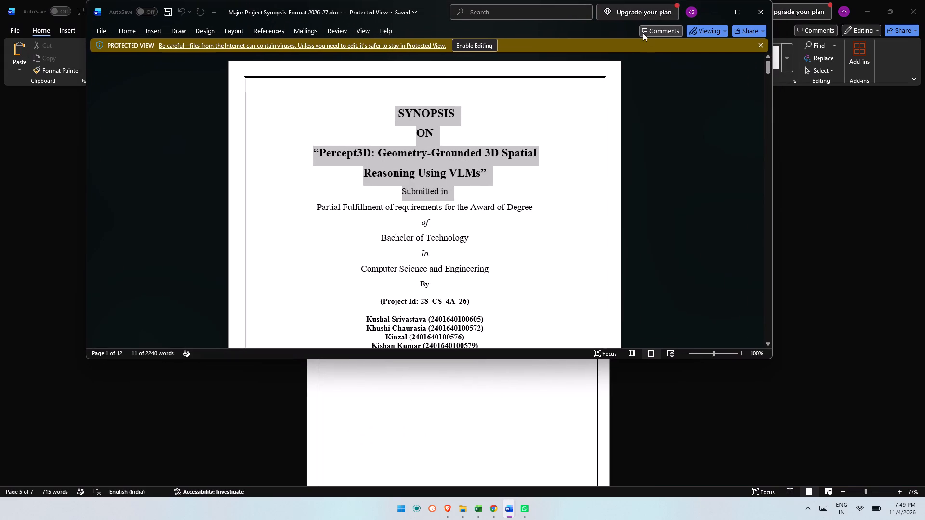
{"action": "left_click", "coordinate": [753, 13]}
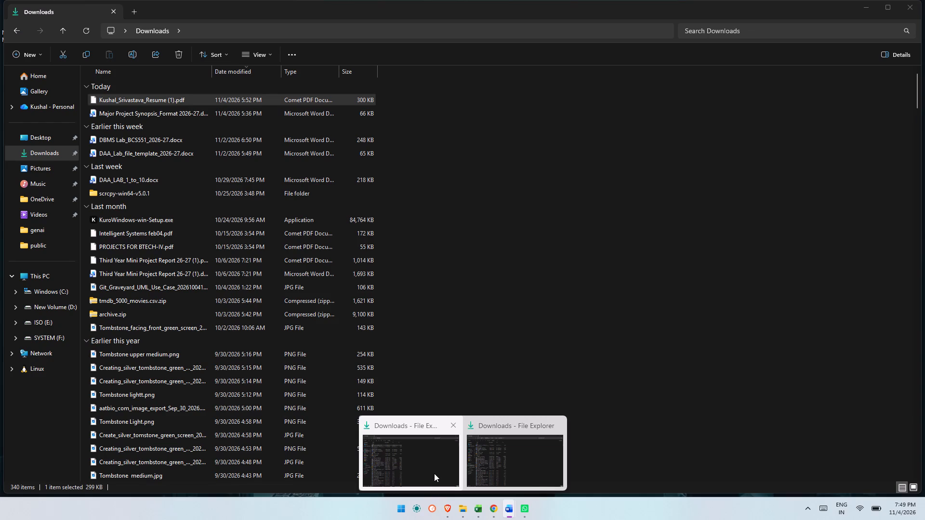
Switch to File Explorer and open Major Project Synopsis_Format 2026-27.docx from the Downloads folder.
{"action": "left_click", "coordinate": [434, 473]}
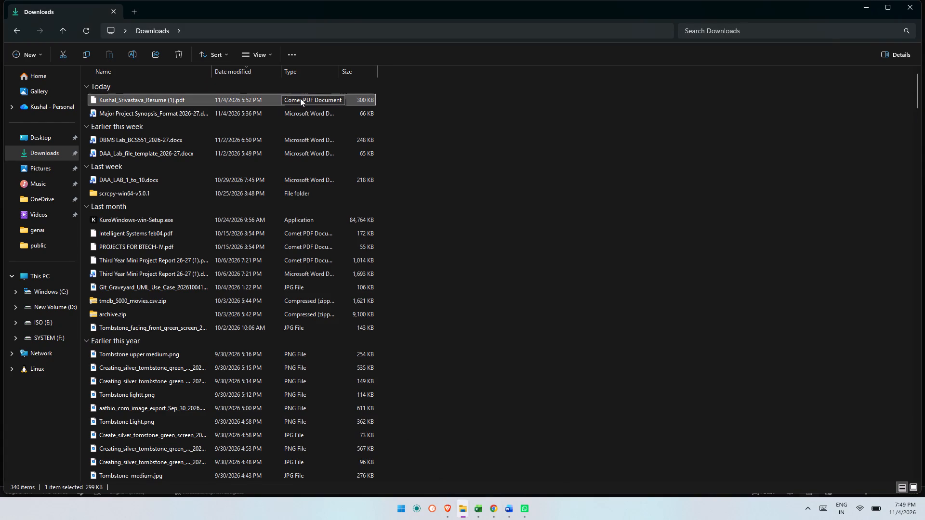
{"action": "double_click", "coordinate": [280, 111]}
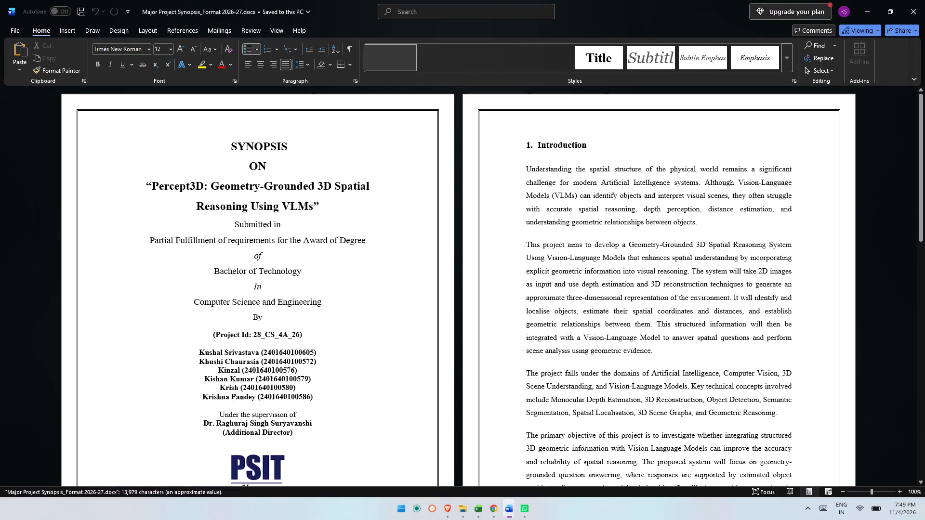
Save a PDF copy of the synopsis in the Downloads folder as Major Project Synopsis_Format 2026-27.pdf, with standard optimization.
{"action": "left_click", "coordinate": [8, 27]}
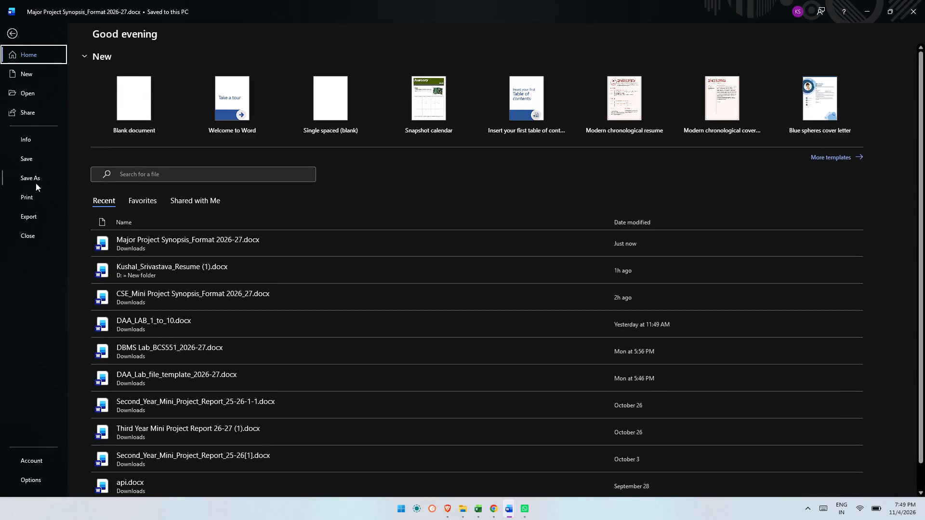
{"action": "left_click", "coordinate": [36, 183]}
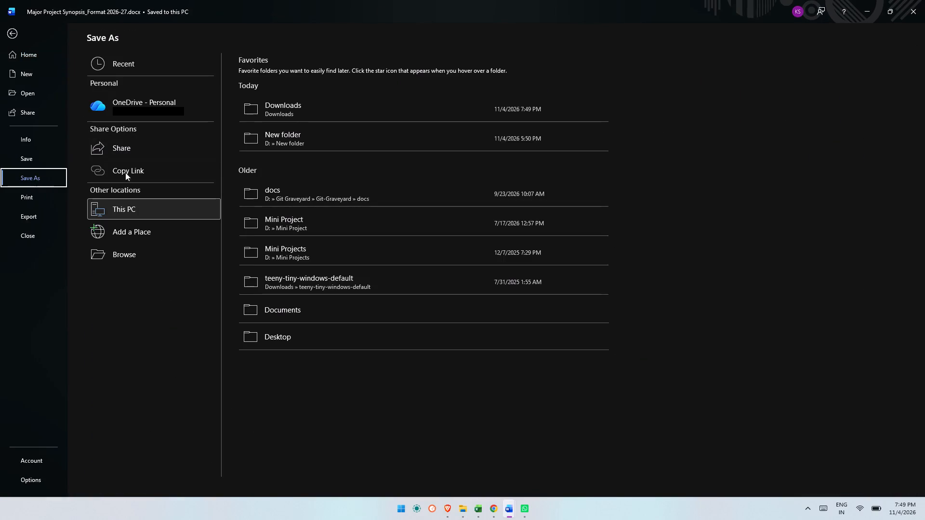
{"action": "left_click", "coordinate": [264, 117]}
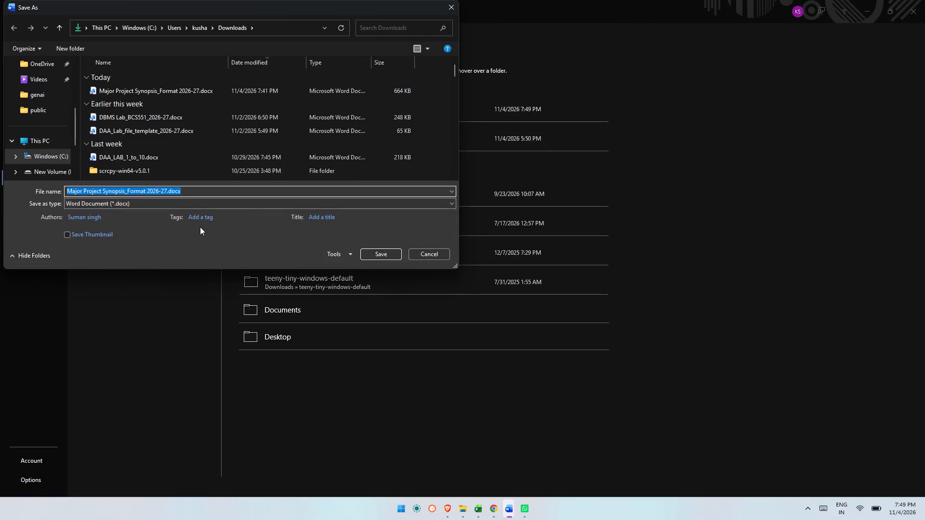
{"action": "left_click", "coordinate": [200, 208]}
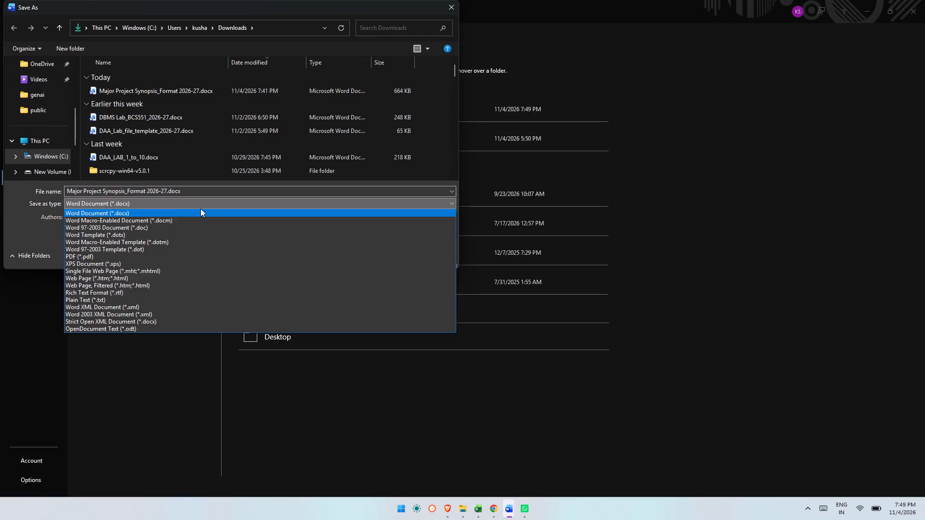
{"action": "left_click", "coordinate": [162, 254]}
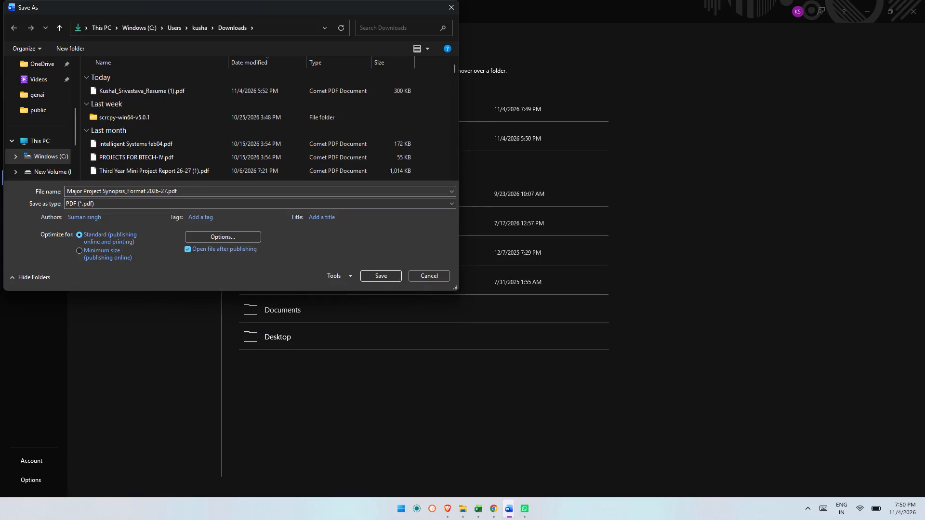
{"action": "left_click", "coordinate": [329, 212]}
{"action": "left_click", "coordinate": [337, 242]}
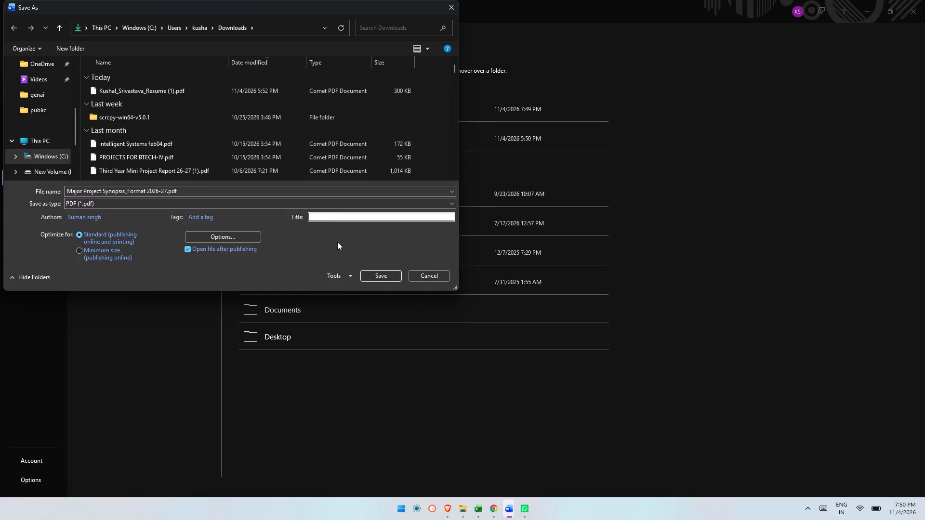
{"action": "left_click", "coordinate": [376, 272]}
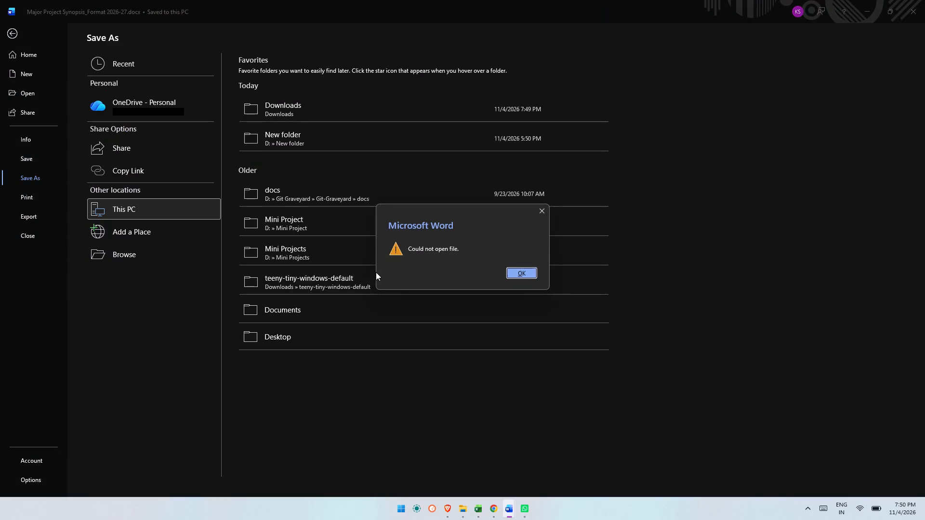
{"action": "left_click", "coordinate": [517, 267]}
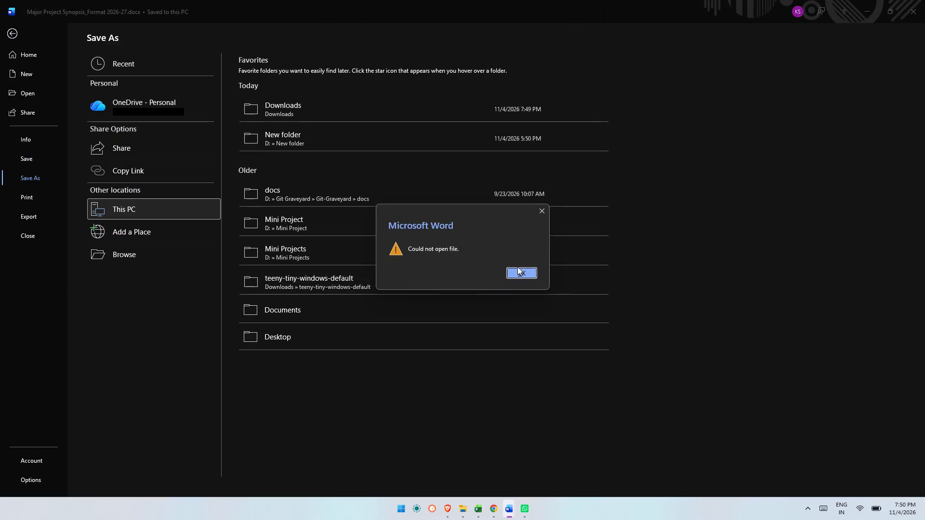
{"action": "left_click", "coordinate": [518, 267]}
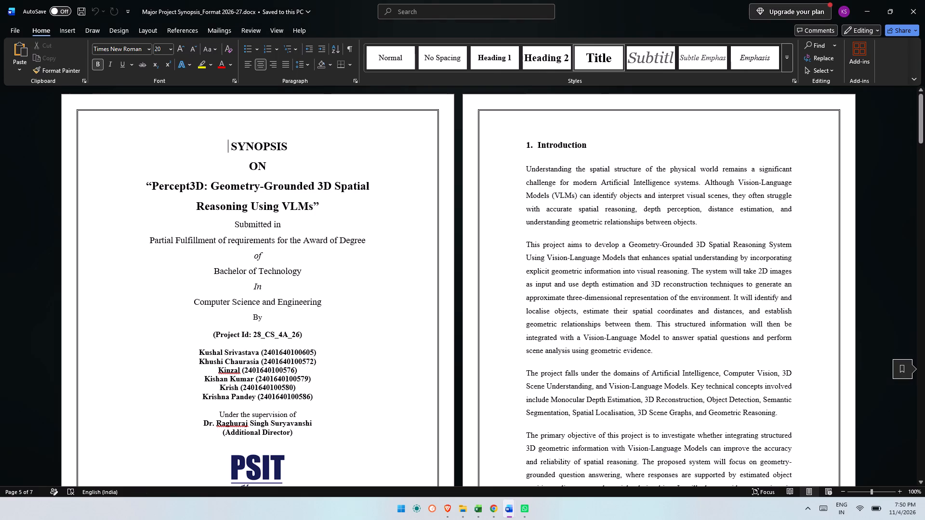
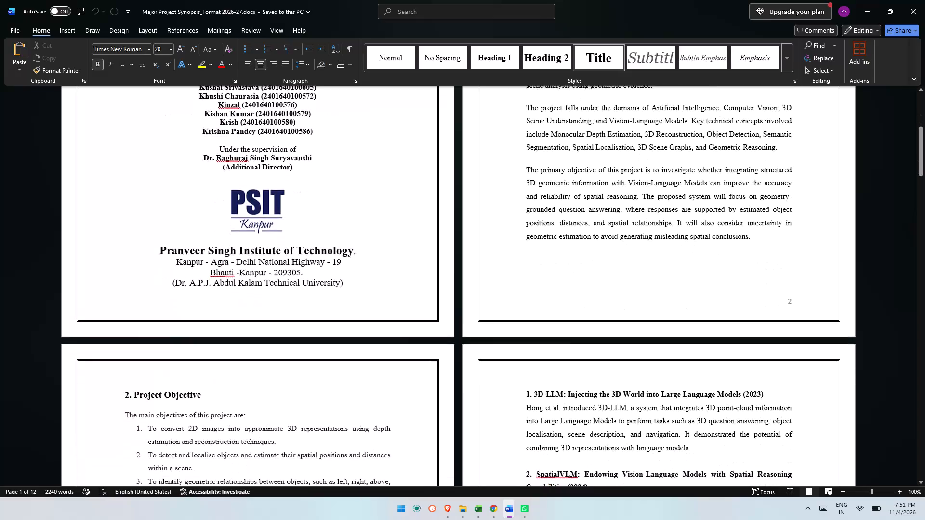
Review the synopsis pages from the project objective through the literature survey, feasibility study and need for the project.
{"action": "scroll", "coordinate": [595, 296], "scroll_direction": "down", "scroll_amount": 1}
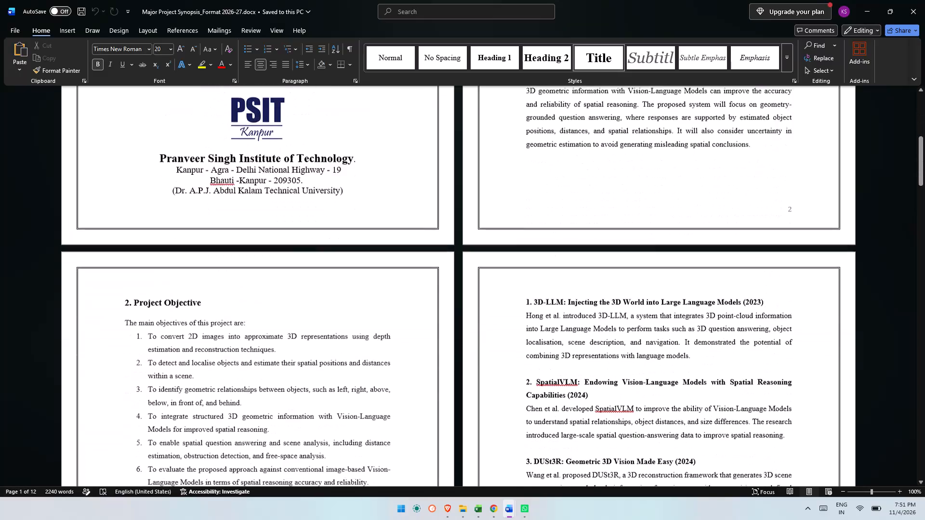
{"action": "scroll", "coordinate": [595, 296], "scroll_direction": "down", "scroll_amount": 5}
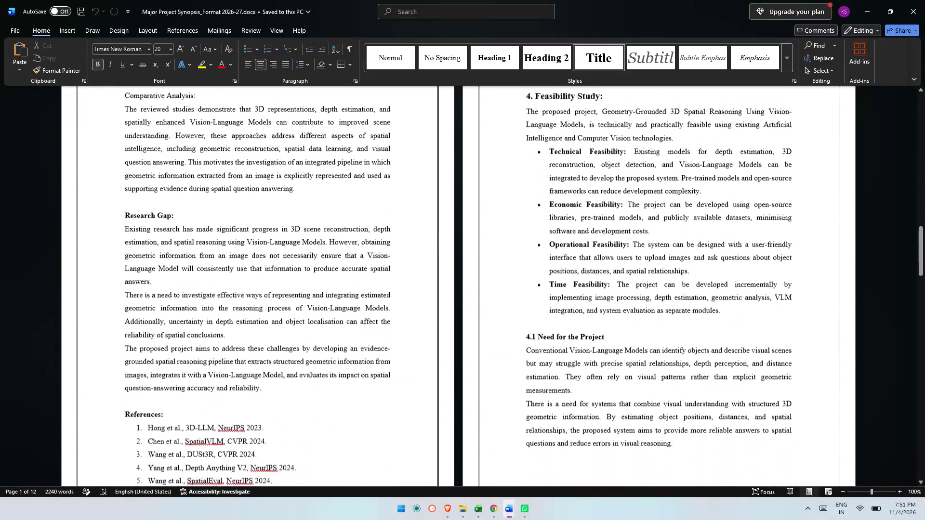
{"action": "scroll", "coordinate": [595, 296], "scroll_direction": "up", "scroll_amount": 3}
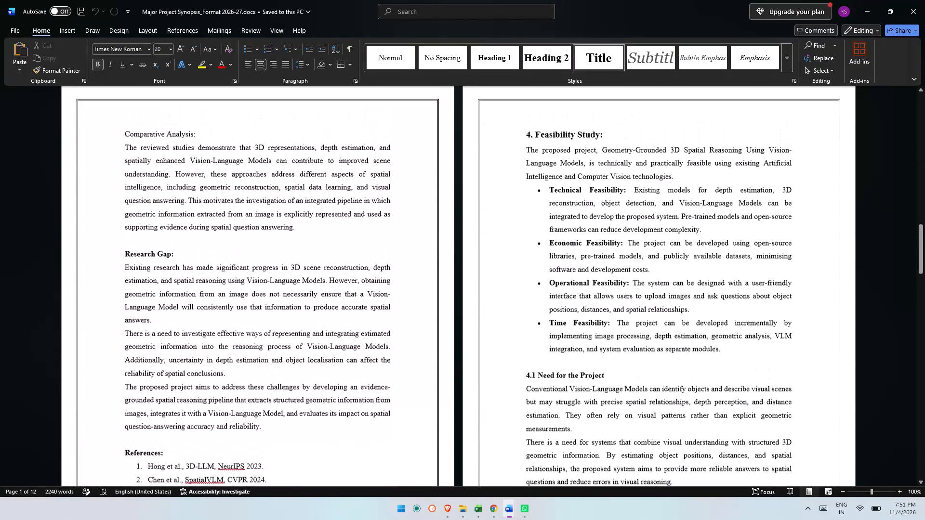
{"action": "scroll", "coordinate": [595, 296], "scroll_direction": "up", "scroll_amount": 4}
{"action": "scroll", "coordinate": [595, 296], "scroll_direction": "right", "scroll_amount": 1}
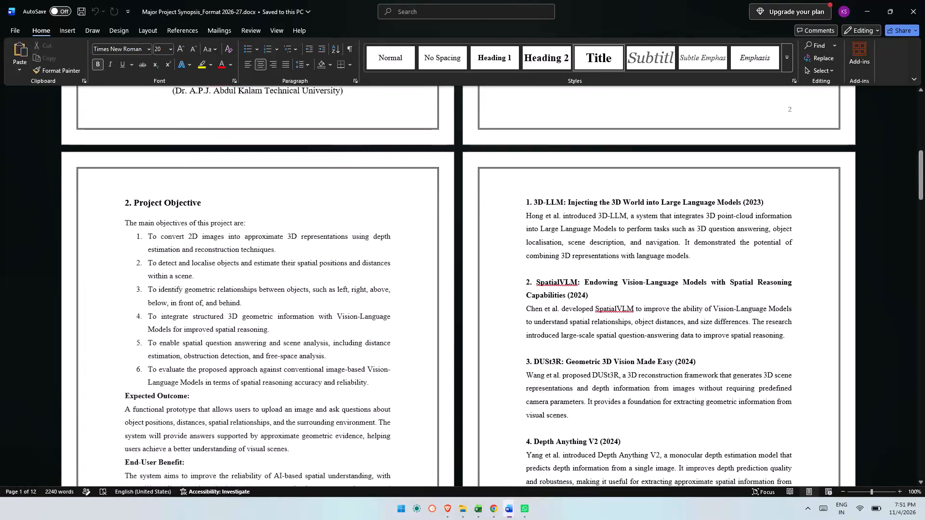
{"action": "scroll", "coordinate": [595, 296], "scroll_direction": "right", "scroll_amount": 1}
{"action": "scroll", "coordinate": [595, 296], "scroll_direction": "up", "scroll_amount": 3}
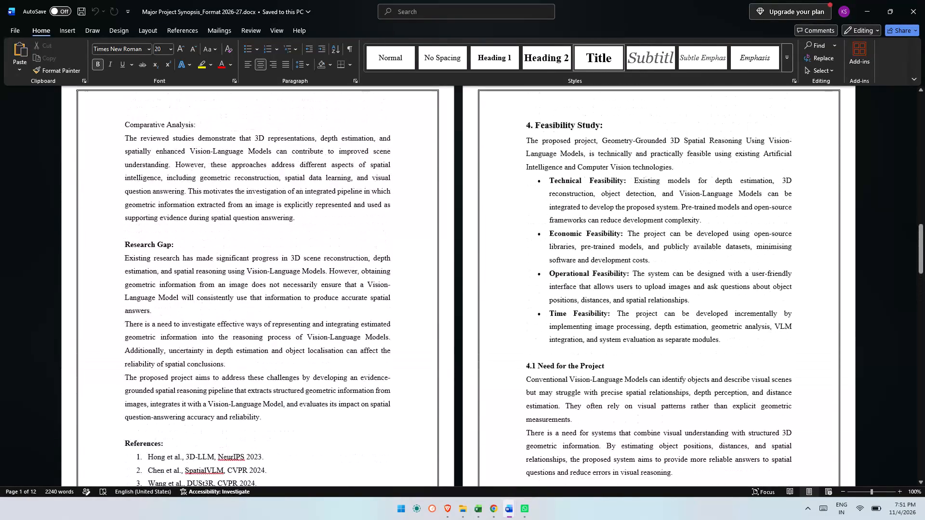
{"action": "scroll", "coordinate": [595, 296], "scroll_direction": "up", "scroll_amount": 5}
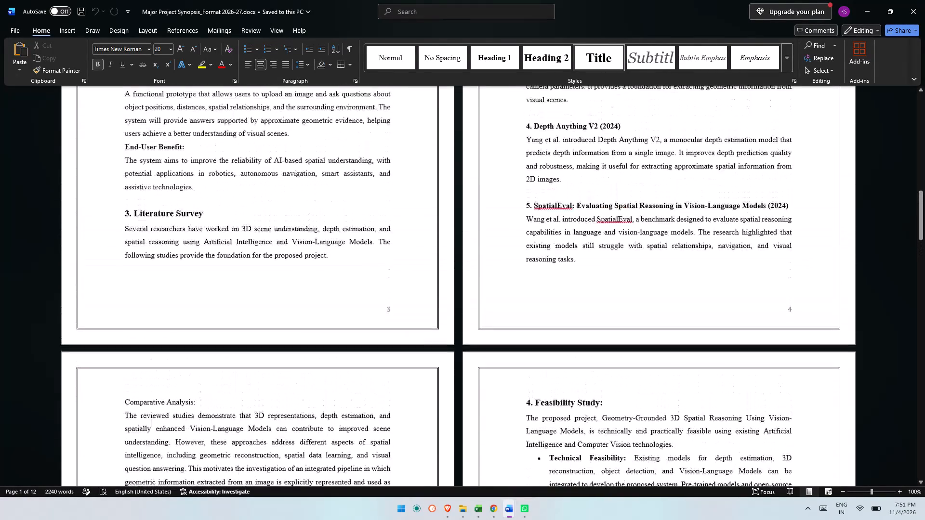
{"action": "scroll", "coordinate": [595, 299], "scroll_direction": "up", "scroll_amount": 1}
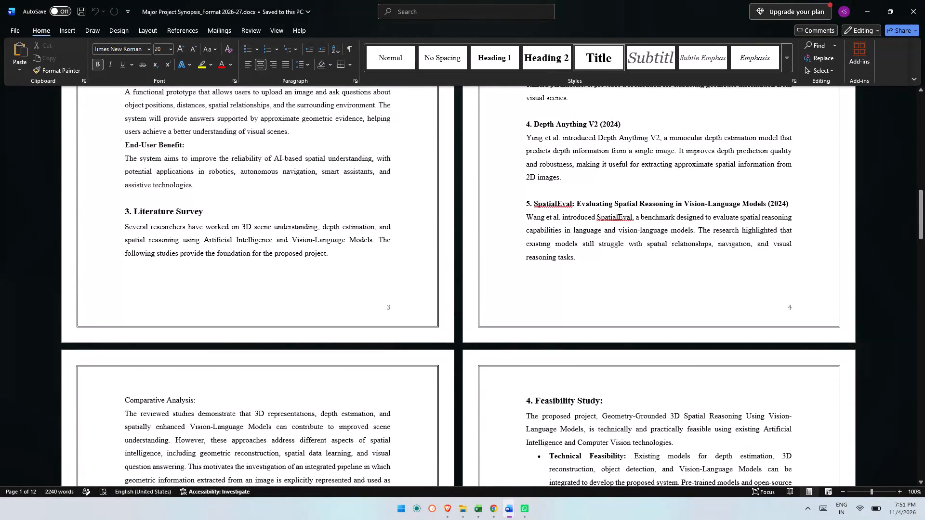
Insert nine blank lines before the heading "5. Methodology/ Planning of work" so that section starts on the next page.
{"action": "scroll", "coordinate": [357, 248], "scroll_direction": "down", "scroll_amount": 8}
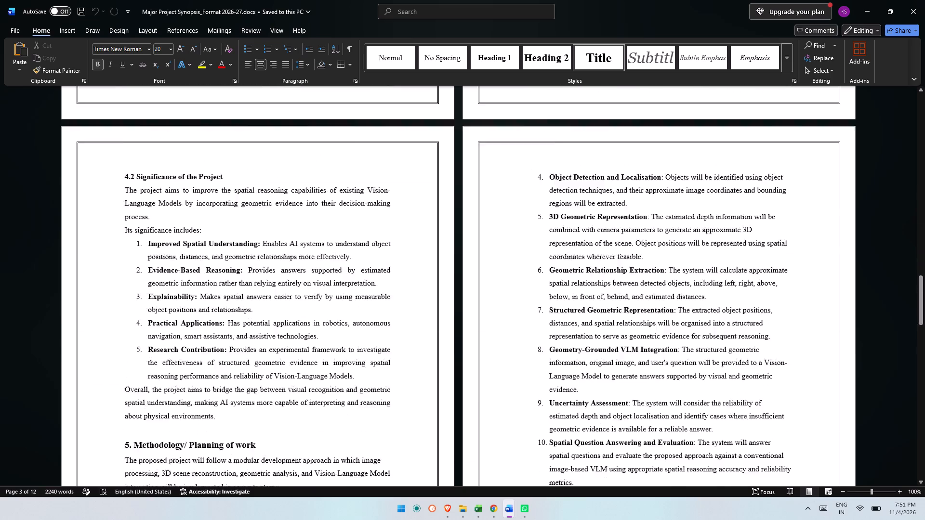
{"action": "scroll", "coordinate": [357, 248], "scroll_direction": "down", "scroll_amount": 2}
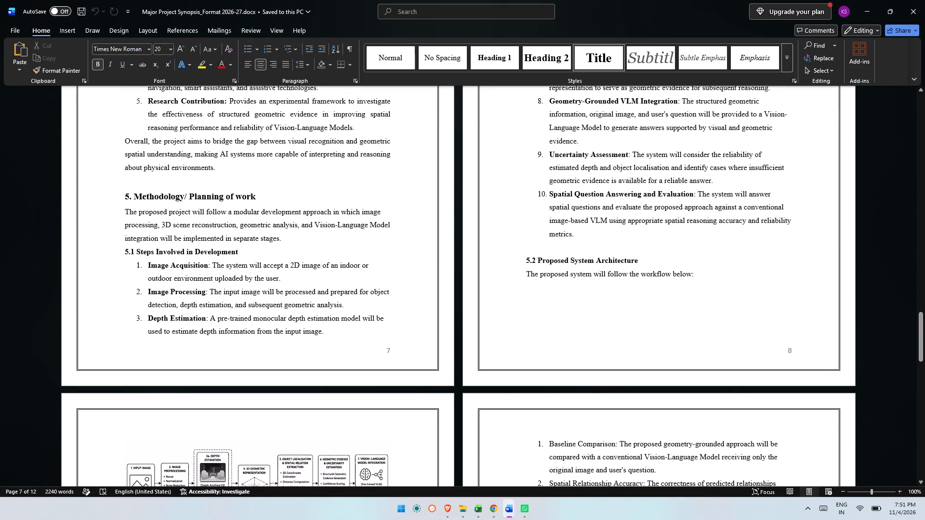
{"action": "left_click", "coordinate": [126, 194]}
{"action": "key", "text": "Return"}
{"action": "key", "text": "Return"}
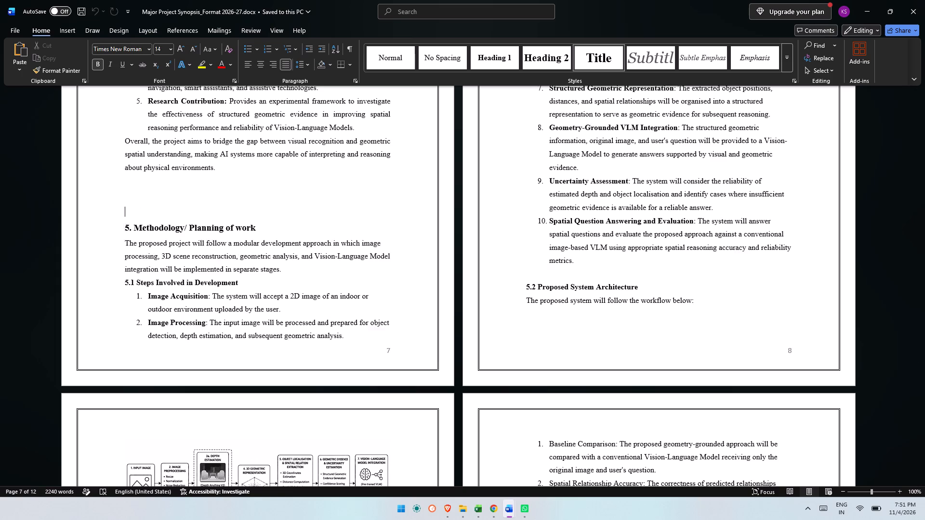
{"action": "key", "text": "Return"}
{"action": "key", "text": "Return"}
{"action": "key", "text": "Return"}
{"action": "key", "text": "Return"}
{"action": "key", "text": "Return"}
{"action": "key", "text": "Return"}
{"action": "key", "text": "Return"}
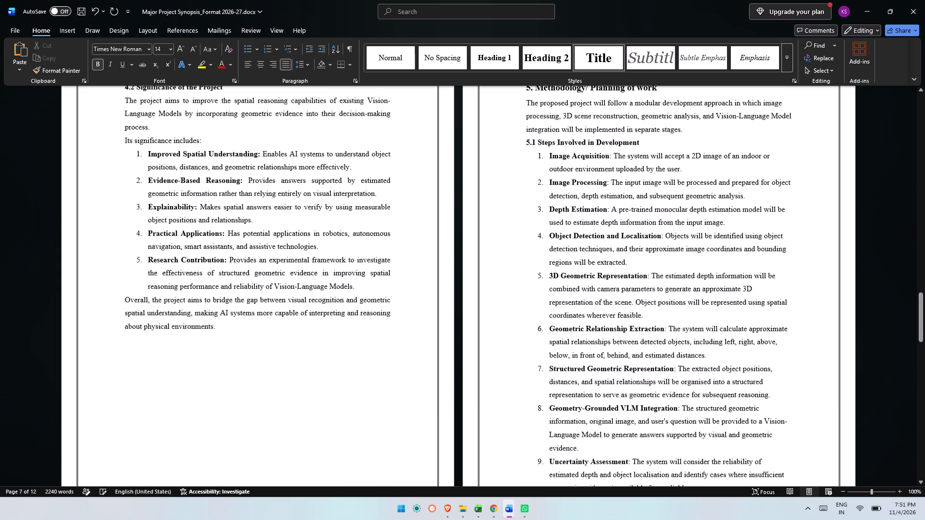
Delete the blank lines above the heading "6. Tools/Technology Used:" so it sits at the top of its page.
{"action": "scroll", "coordinate": [242, 200], "scroll_direction": "down", "scroll_amount": 5}
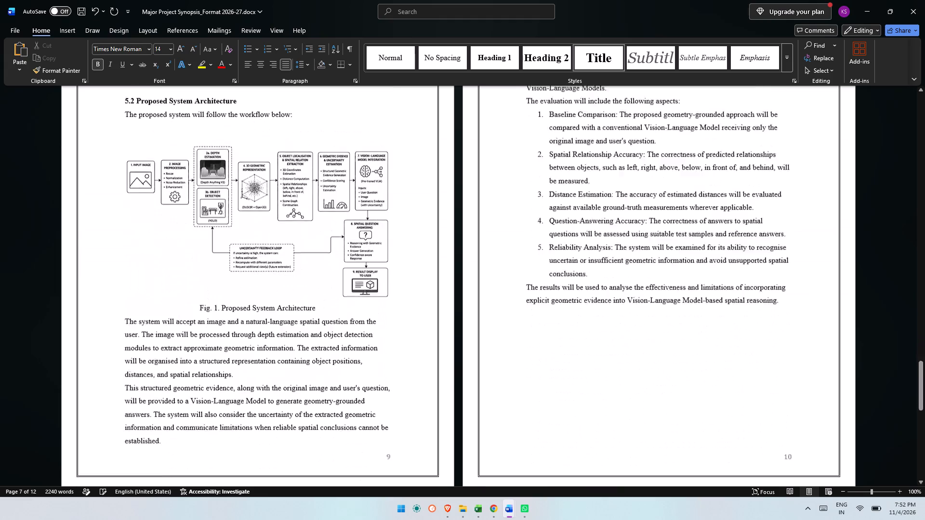
{"action": "scroll", "coordinate": [242, 200], "scroll_direction": "down", "scroll_amount": 1}
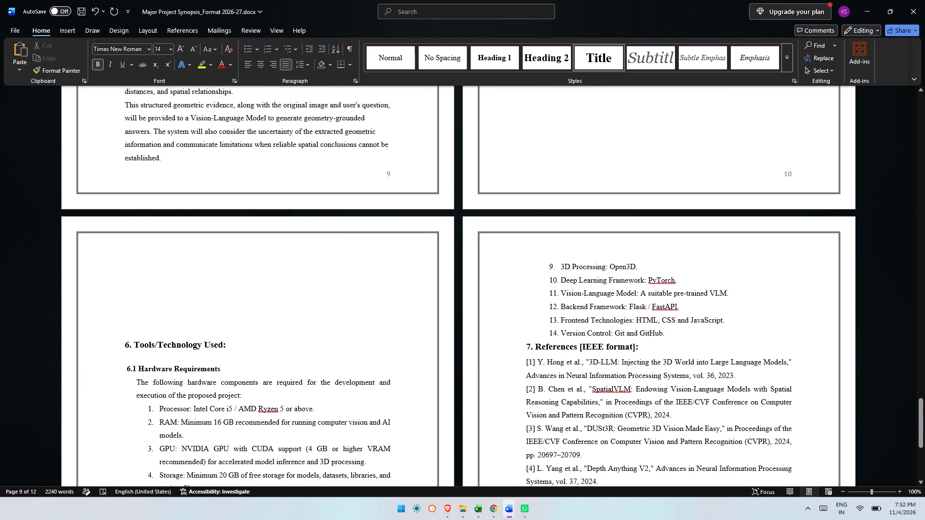
{"action": "left_click", "coordinate": [132, 256]}
{"action": "key", "text": "Delete"}
{"action": "key", "text": "Delete"}
{"action": "key", "text": "Delete"}
{"action": "key", "text": "Delete"}
{"action": "key", "text": "Delete"}
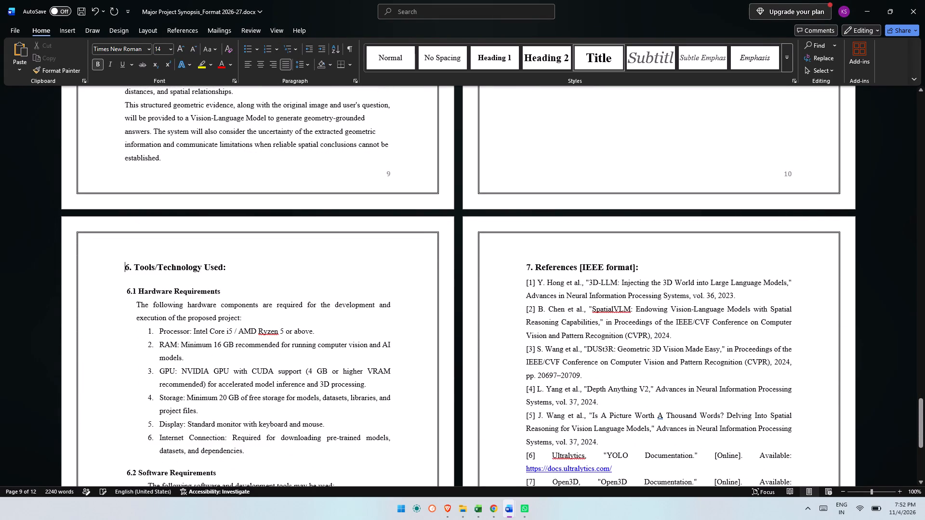
{"action": "key", "text": "BackSpace"}
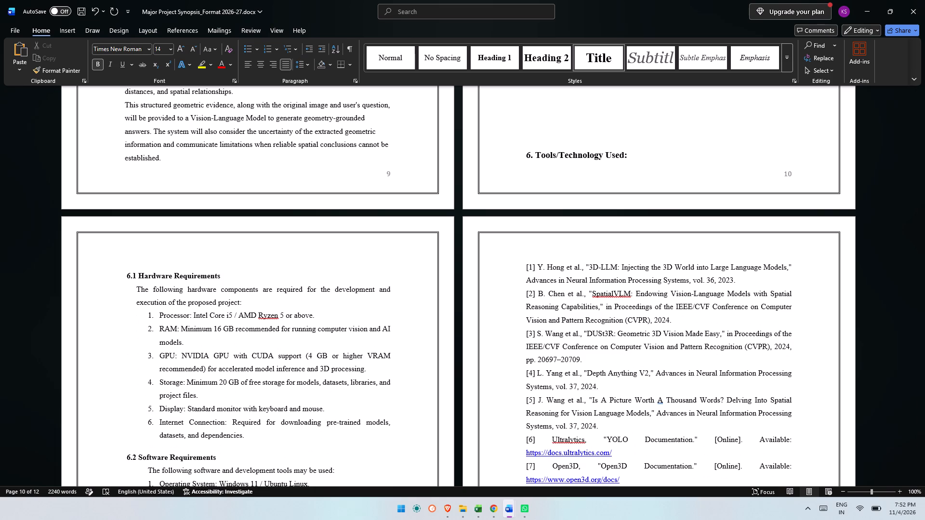
{"action": "key", "text": "ctrl+z"}
Check the page layout of the whole synopsis, from the title page through to the references.
{"action": "scroll", "coordinate": [151, 253], "scroll_direction": "down", "scroll_amount": 2}
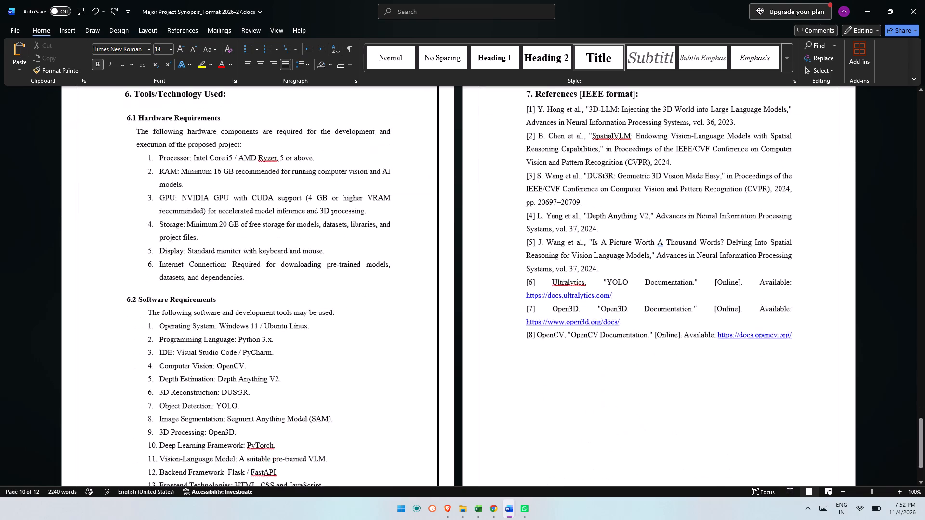
{"action": "scroll", "coordinate": [151, 253], "scroll_direction": "up", "scroll_amount": 5}
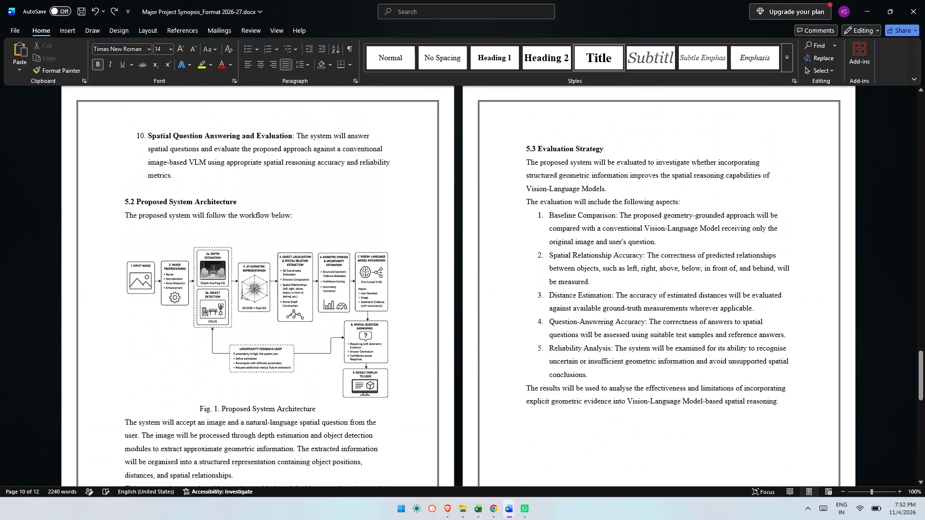
{"action": "scroll", "coordinate": [151, 262], "scroll_direction": "up", "scroll_amount": 1}
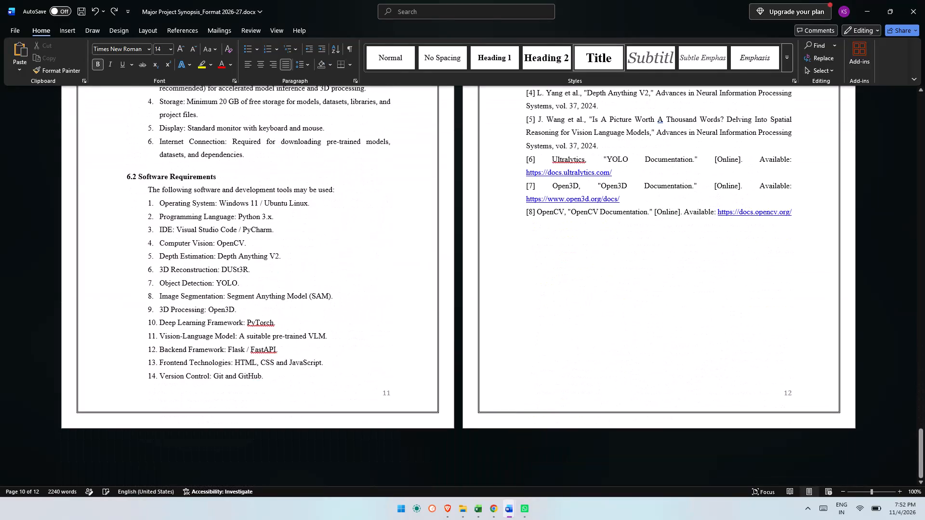
{"action": "scroll", "coordinate": [151, 262], "scroll_direction": "up", "scroll_amount": 5}
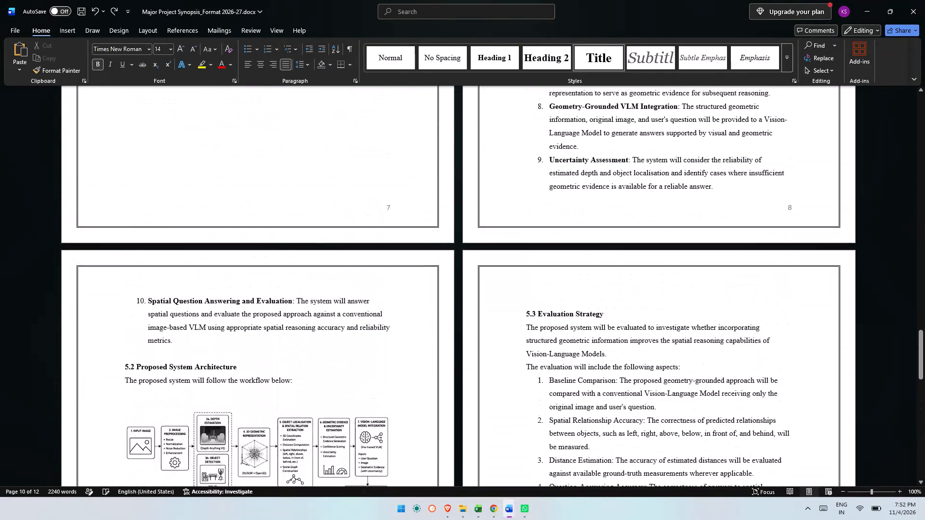
{"action": "scroll", "coordinate": [151, 262], "scroll_direction": "up", "scroll_amount": 2}
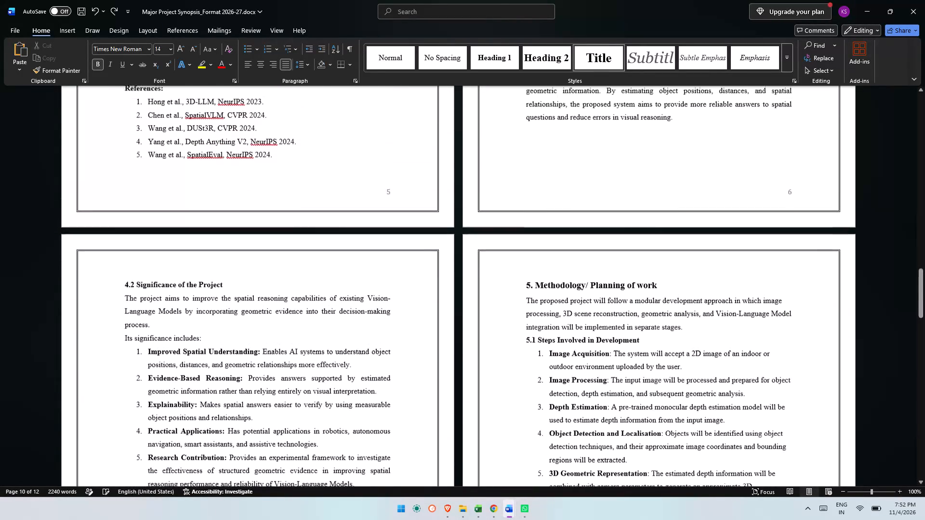
{"action": "scroll", "coordinate": [151, 262], "scroll_direction": "up", "scroll_amount": 7}
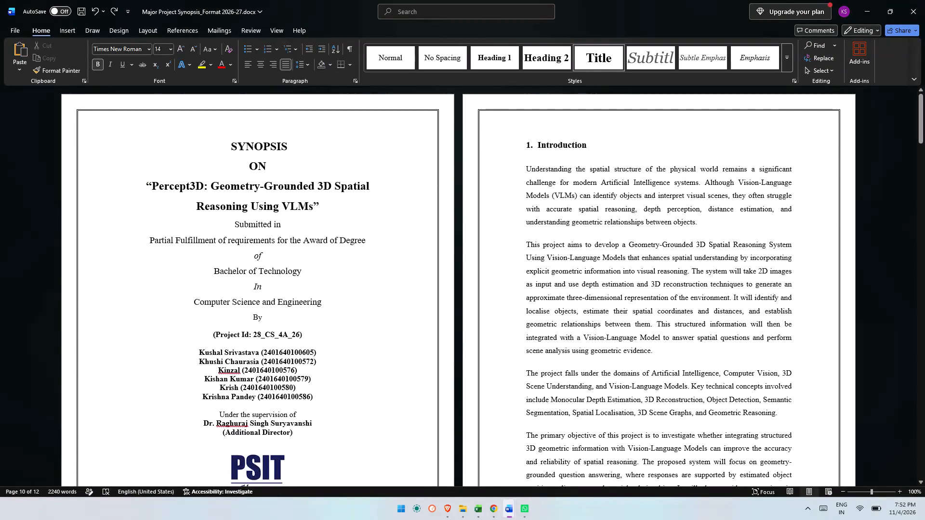
{"action": "scroll", "coordinate": [184, 198], "scroll_direction": "down", "scroll_amount": 14}
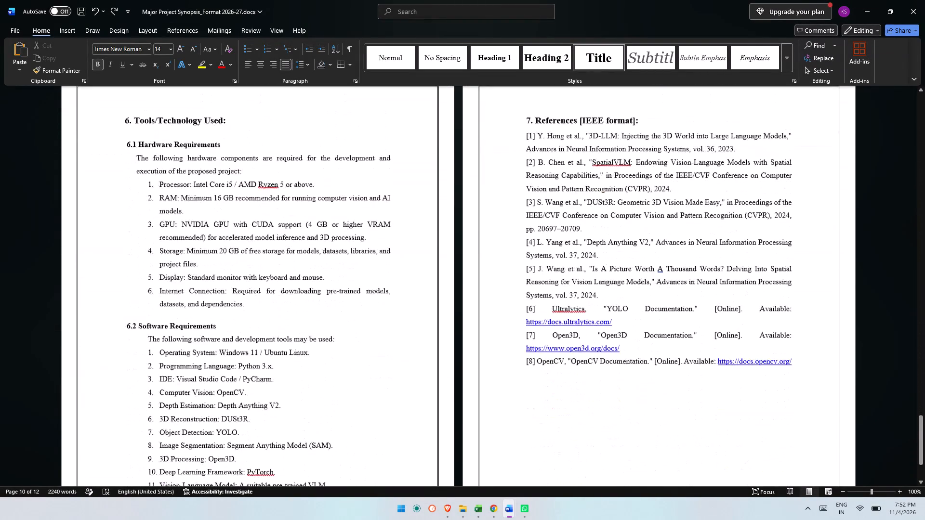
{"action": "scroll", "coordinate": [184, 198], "scroll_direction": "down", "scroll_amount": 1}
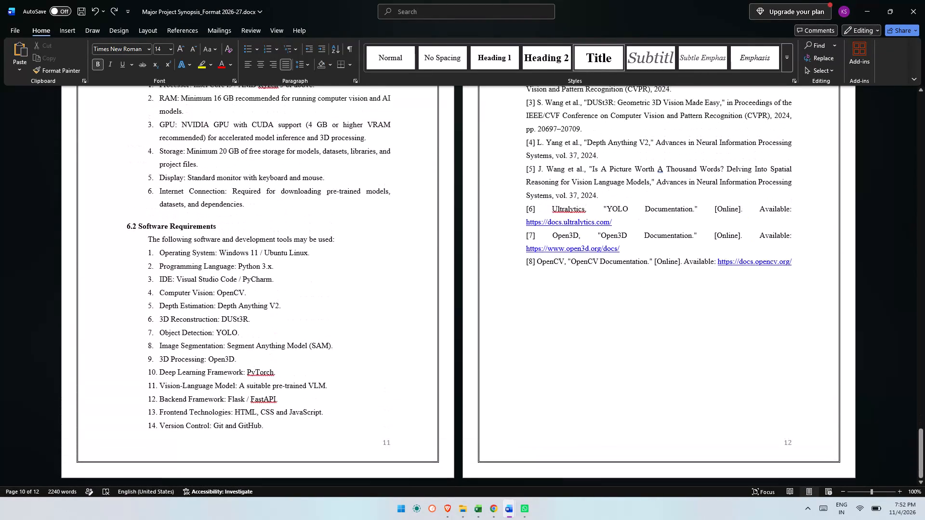
Save the changes to the synopsis document.
{"action": "left_click", "coordinate": [21, 24]}
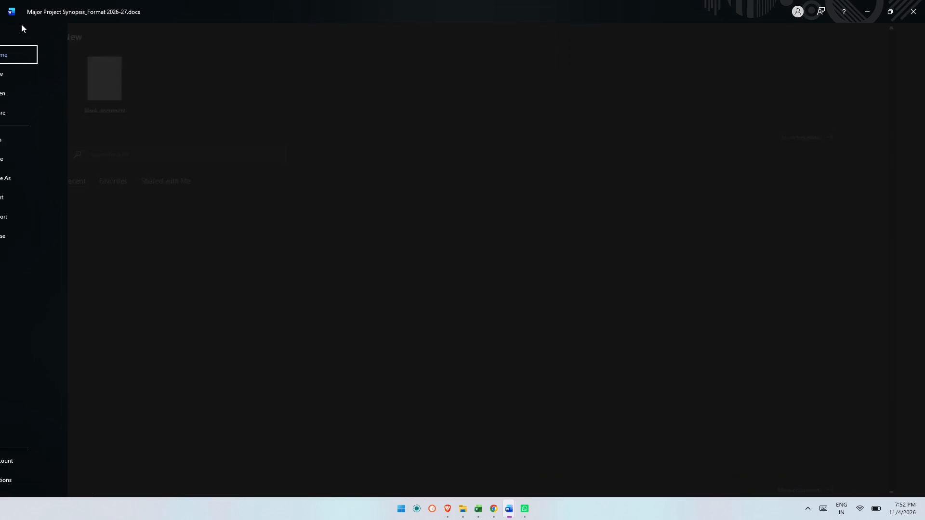
{"action": "left_click", "coordinate": [38, 162]}
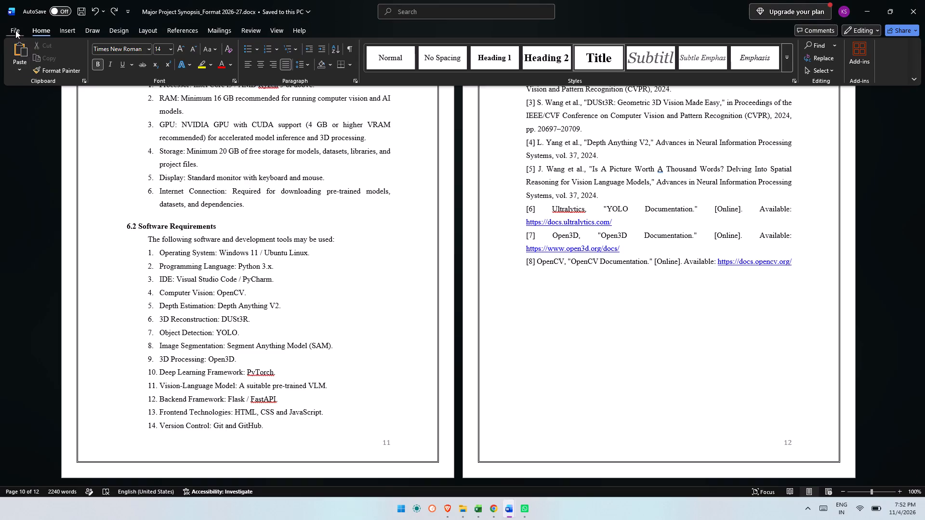
Save the synopsis as a Word document over Major Project Synopsis_Format 2026-27.docx in the Downloads folder.
{"action": "left_click", "coordinate": [15, 30]}
{"action": "left_click", "coordinate": [26, 179]}
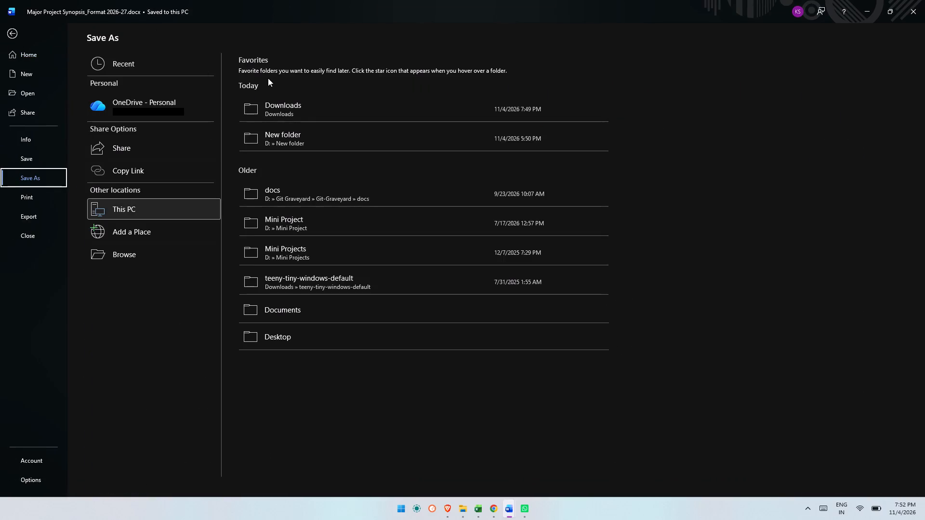
{"action": "left_click", "coordinate": [268, 102]}
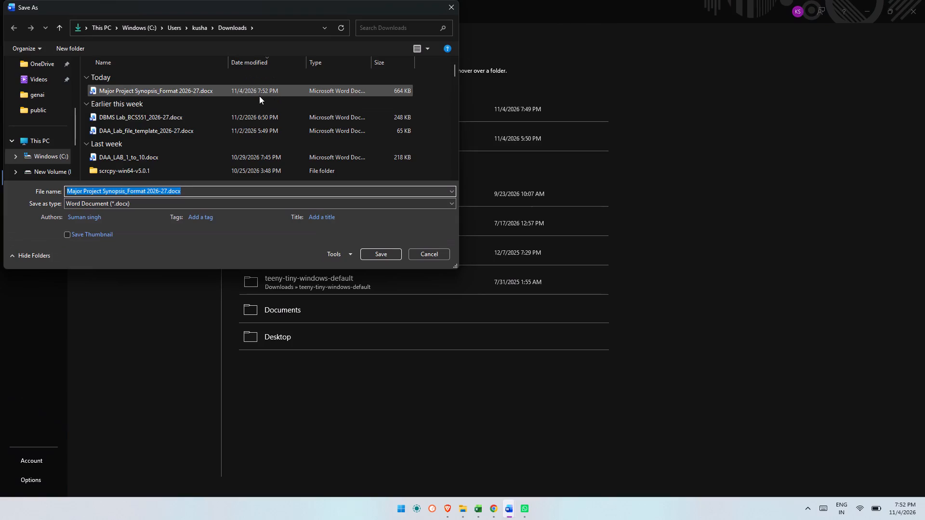
{"action": "left_click", "coordinate": [259, 96]}
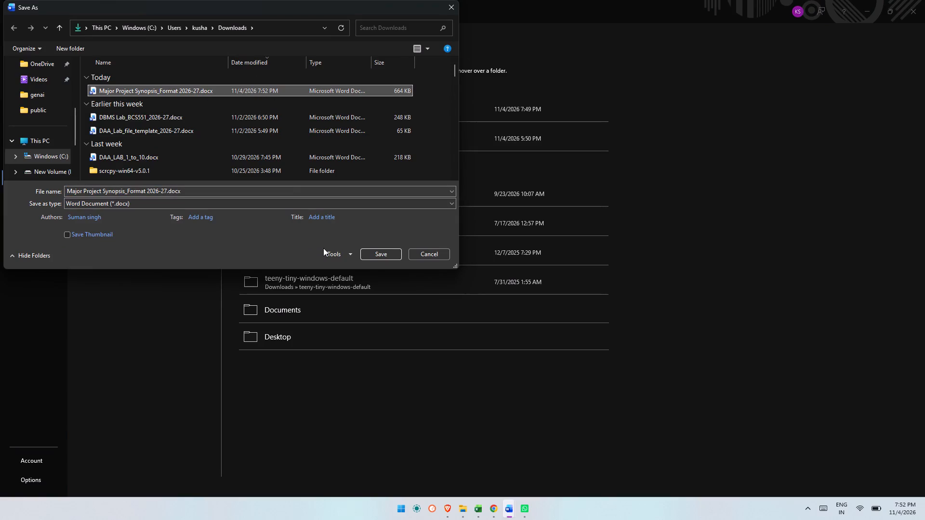
{"action": "double_click", "coordinate": [363, 249]}
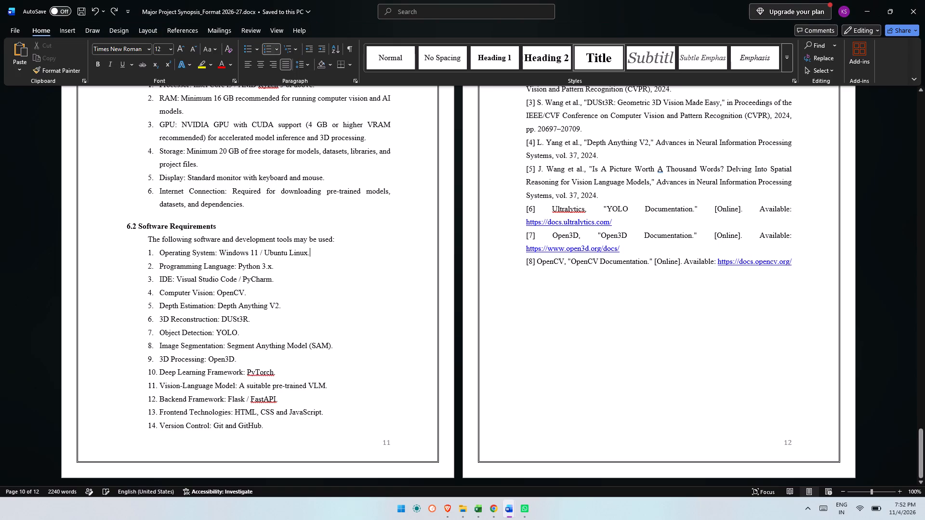
Save a PDF copy of the synopsis in the Downloads folder, replacing the existing Major Project Synopsis_Format 2026-27.pdf.
{"action": "scroll", "coordinate": [462, 257], "scroll_direction": "up", "scroll_amount": 4}
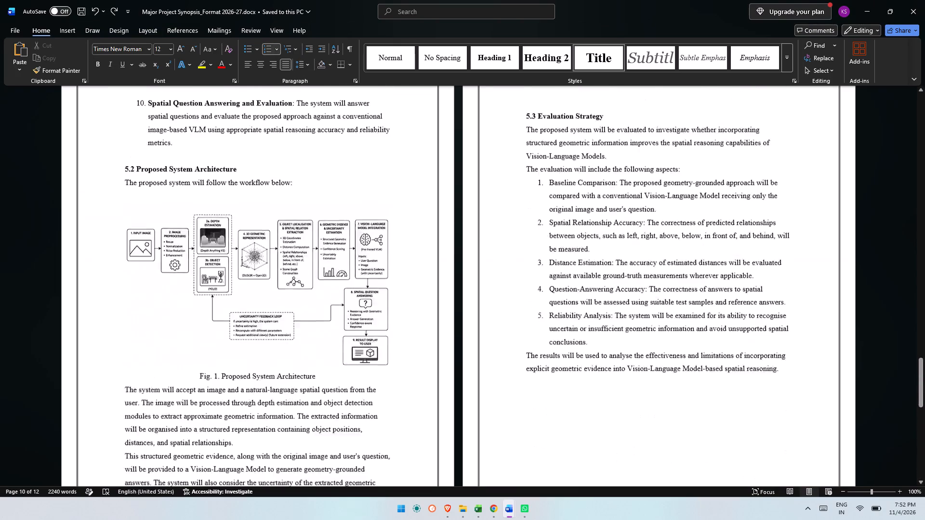
{"action": "scroll", "coordinate": [473, 279], "scroll_direction": "up", "scroll_amount": 4}
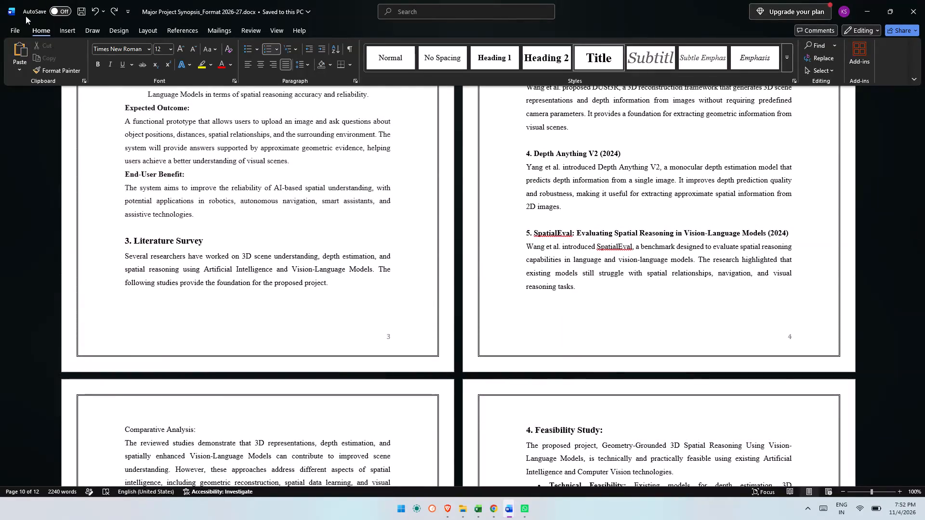
{"action": "left_click", "coordinate": [16, 27]}
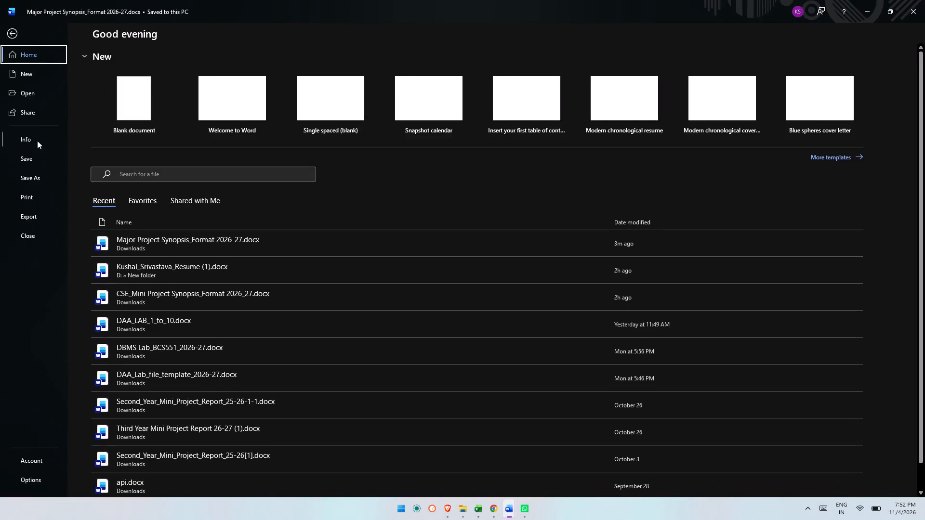
{"action": "left_click", "coordinate": [42, 172]}
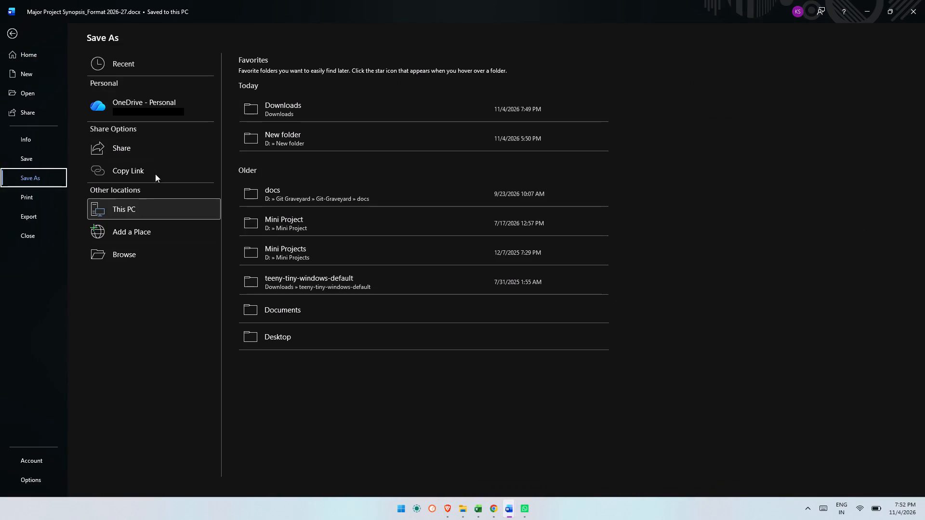
{"action": "left_click", "coordinate": [251, 117]}
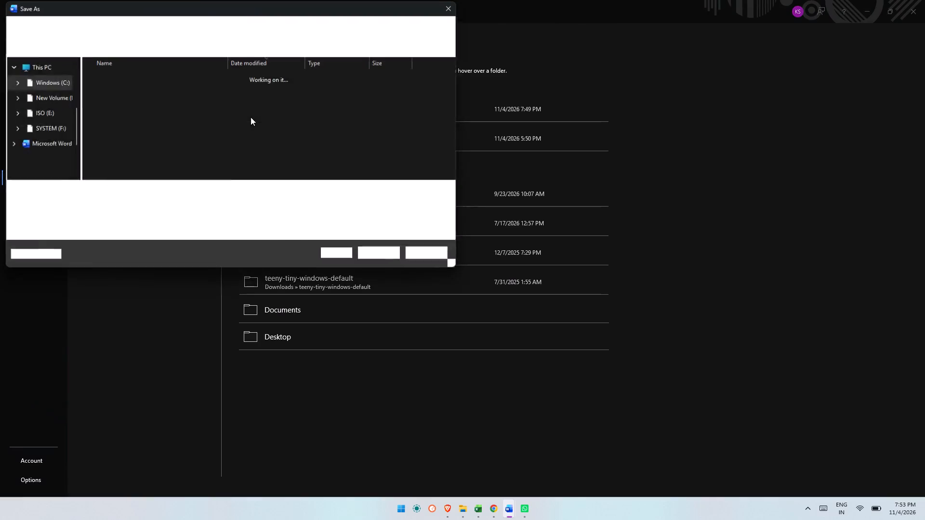
{"action": "left_click", "coordinate": [166, 201]}
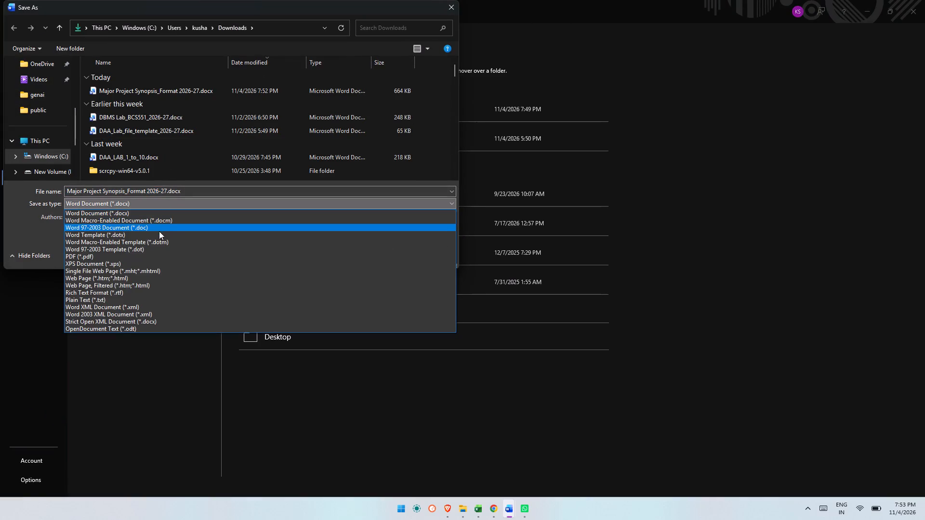
{"action": "left_click", "coordinate": [145, 254]}
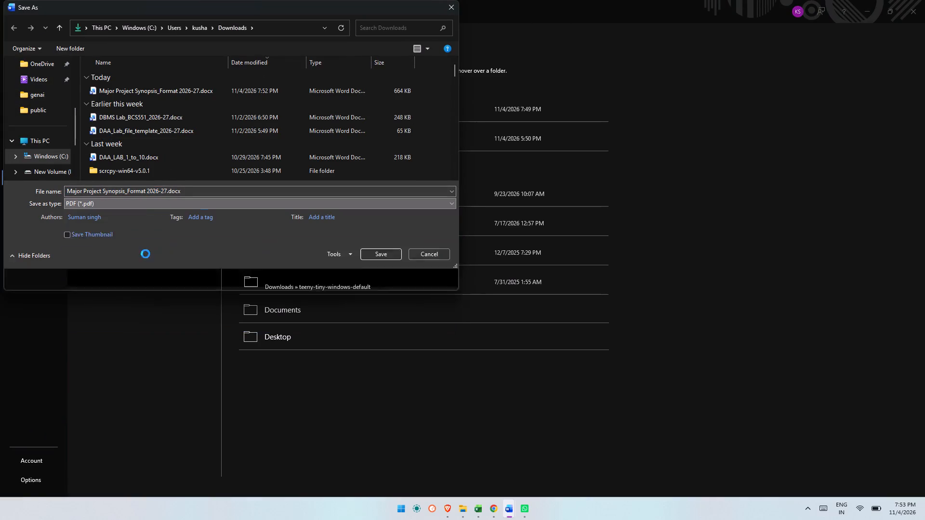
{"action": "left_click", "coordinate": [385, 272]}
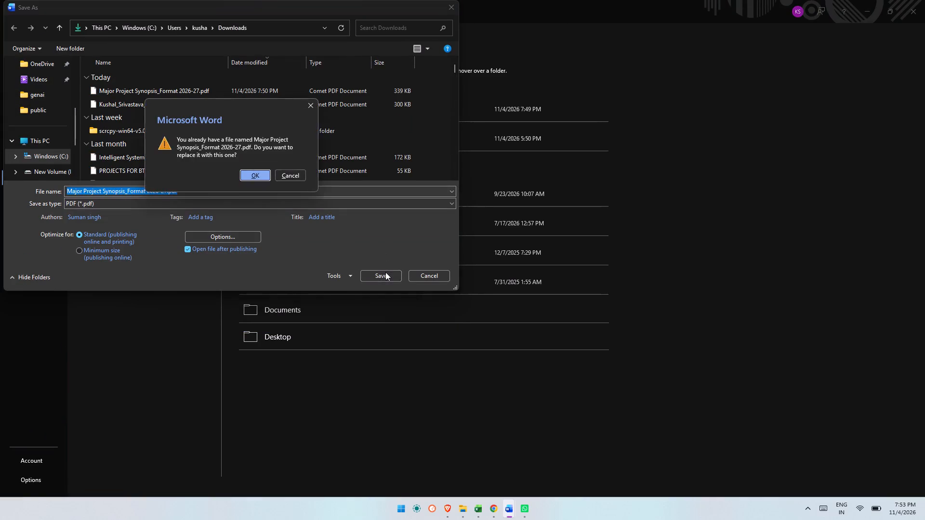
{"action": "left_click", "coordinate": [257, 169]}
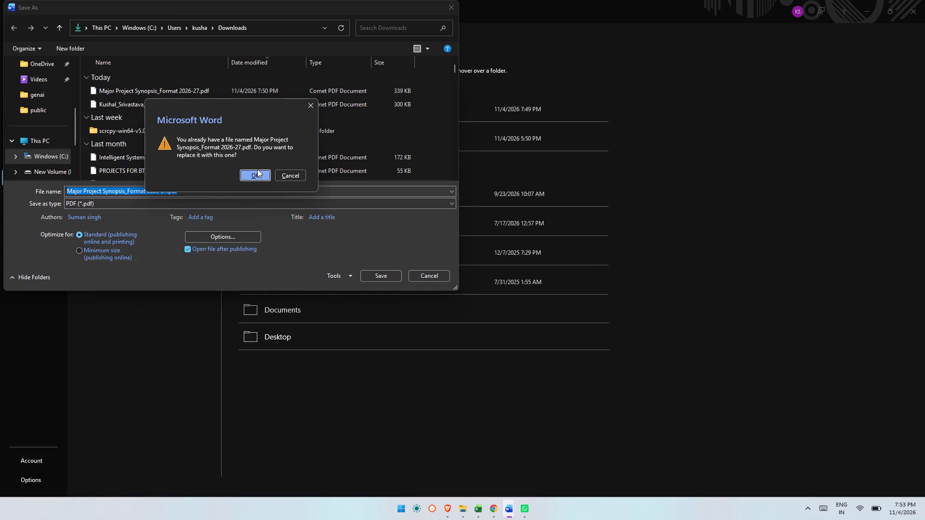
{"action": "left_click", "coordinate": [257, 169]}
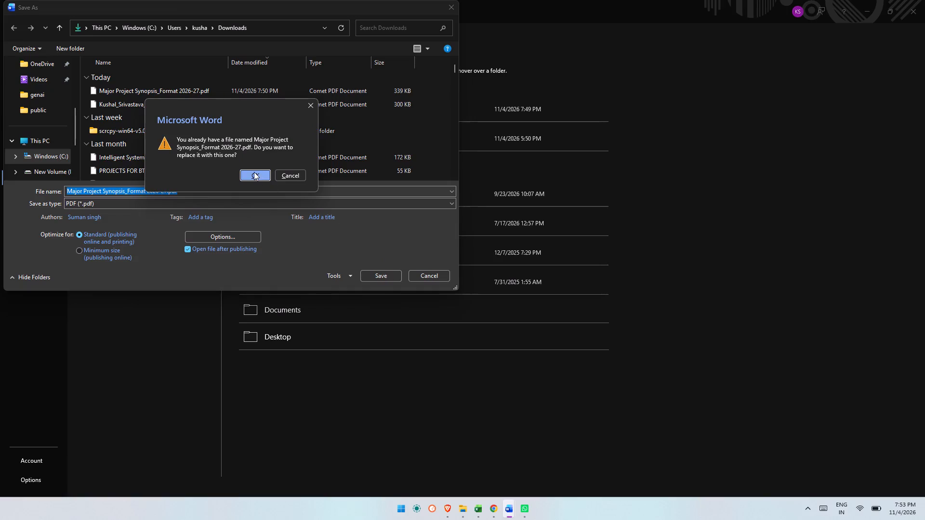
{"action": "left_click", "coordinate": [254, 172]}
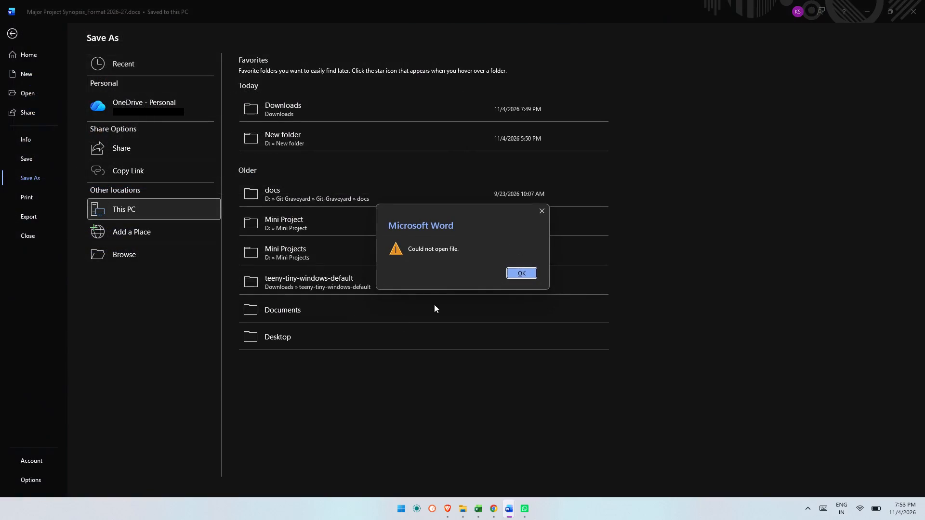
{"action": "left_click", "coordinate": [510, 273]}
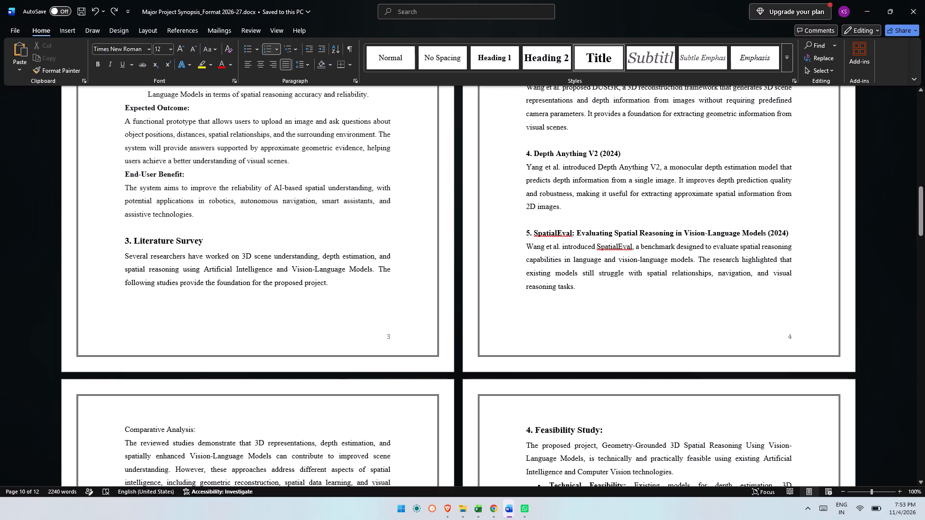
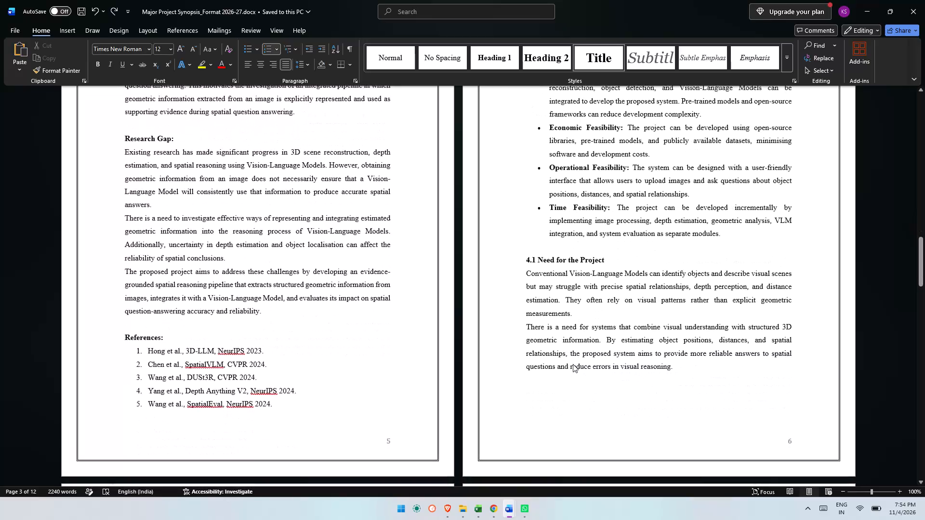
Insert a blank line between the section 5 methodology introduction and the heading 5.1 Steps Involved in Development.
{"action": "scroll", "coordinate": [573, 364], "scroll_direction": "down", "scroll_amount": 3}
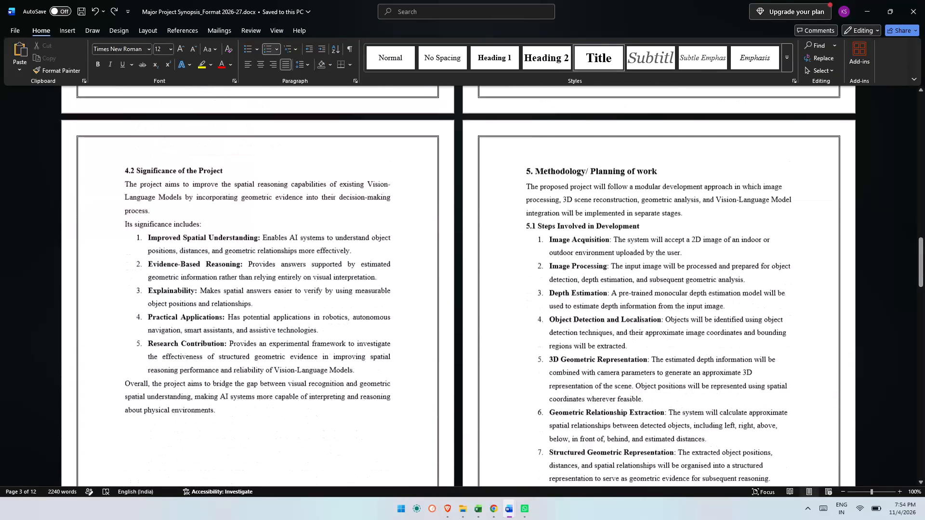
{"action": "scroll", "coordinate": [573, 364], "scroll_direction": "down", "scroll_amount": 1}
{"action": "scroll", "coordinate": [573, 364], "scroll_direction": "up", "scroll_amount": 2}
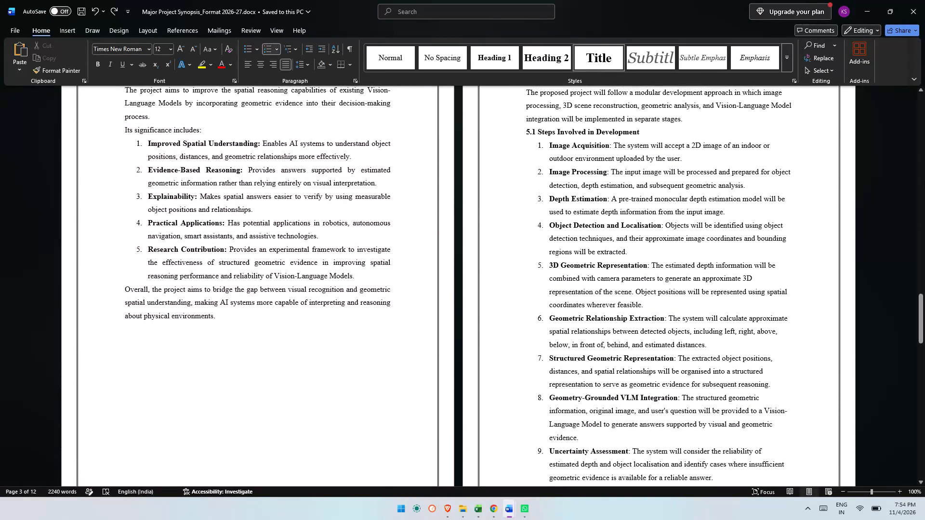
{"action": "scroll", "coordinate": [750, 133], "scroll_direction": "down", "scroll_amount": 2}
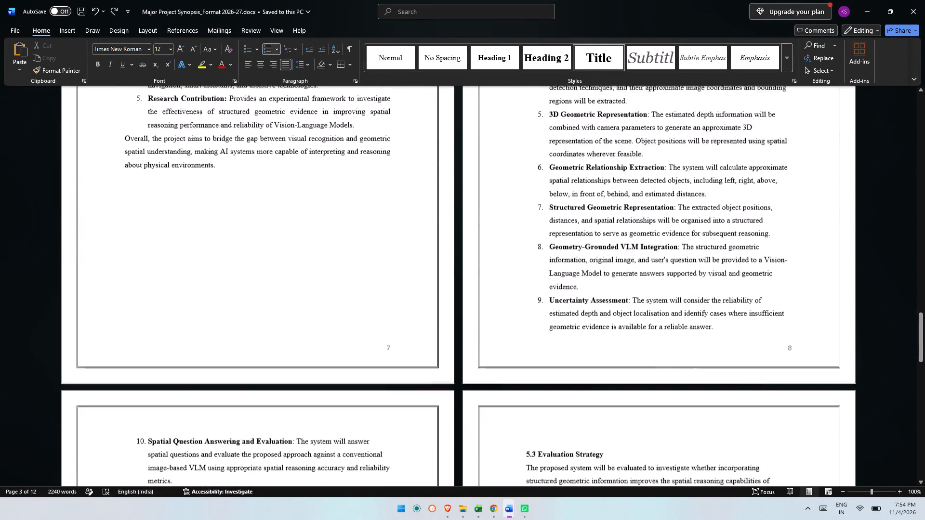
{"action": "scroll", "coordinate": [750, 133], "scroll_direction": "up", "scroll_amount": 2}
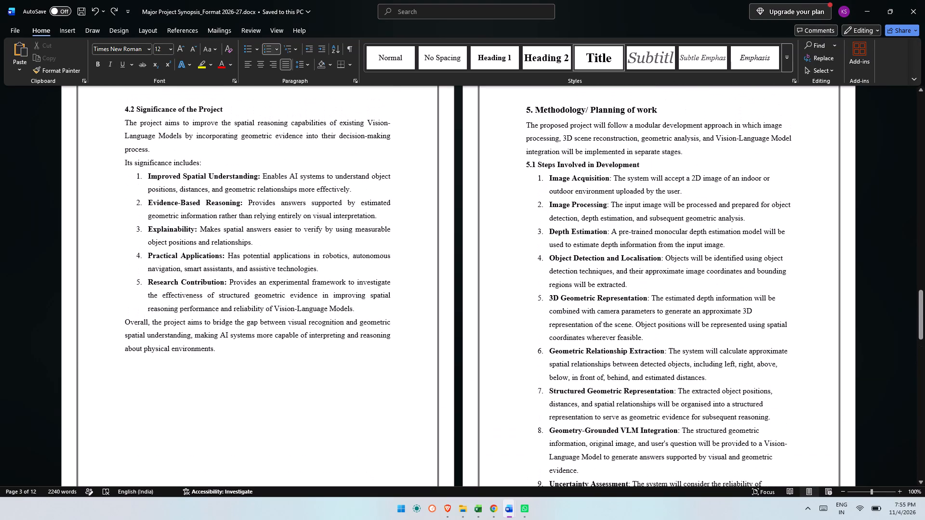
{"action": "left_click", "coordinate": [692, 158]}
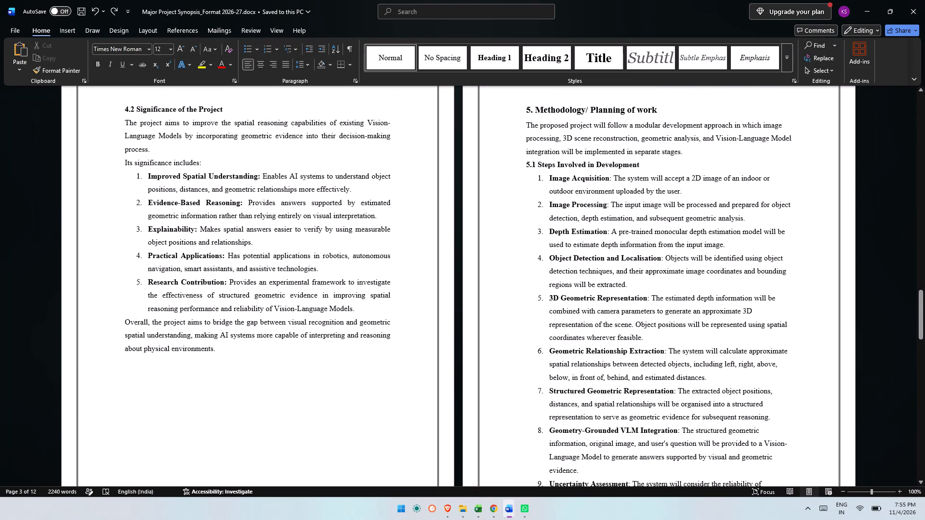
{"action": "key", "text": "Return"}
Delete the three blank lines above the heading 6. Tools/Technology Used so it starts at the top of its page.
{"action": "scroll", "coordinate": [692, 158], "scroll_direction": "down", "scroll_amount": 4}
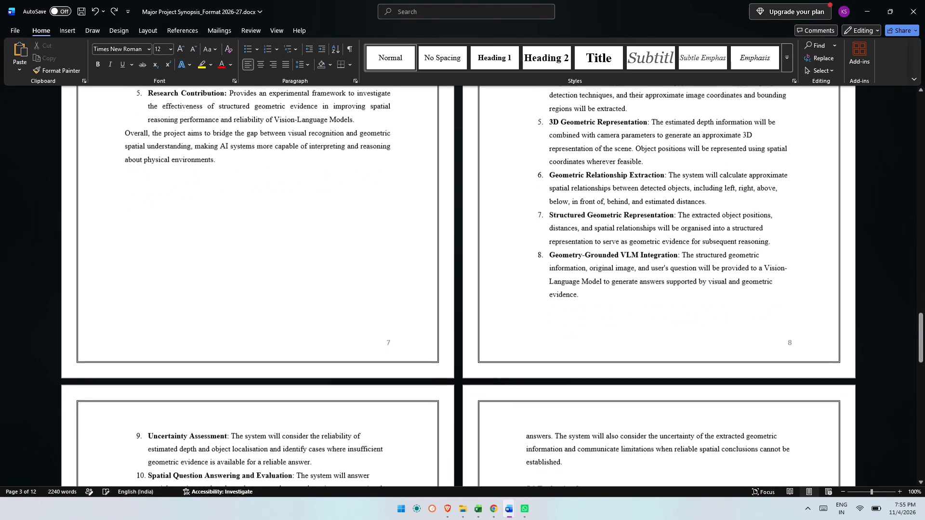
{"action": "scroll", "coordinate": [692, 158], "scroll_direction": "down", "scroll_amount": 3}
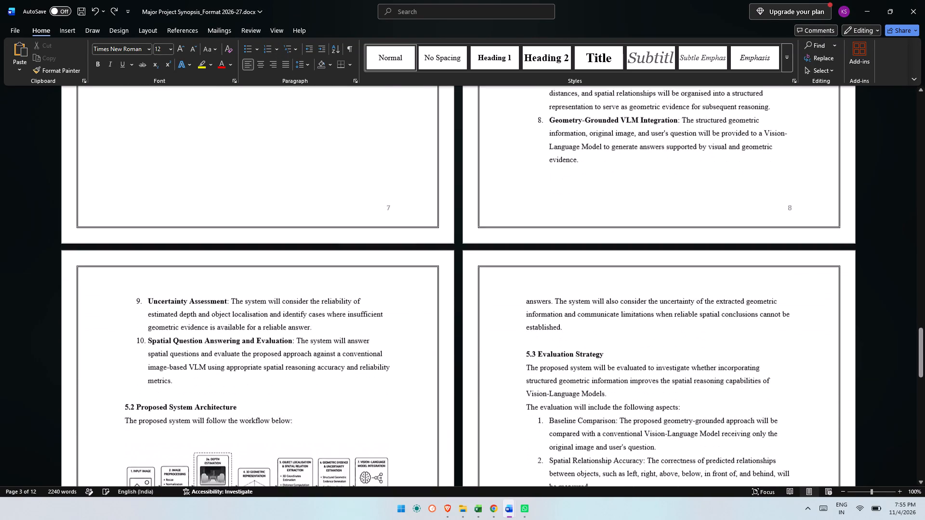
{"action": "scroll", "coordinate": [692, 158], "scroll_direction": "down", "scroll_amount": 4}
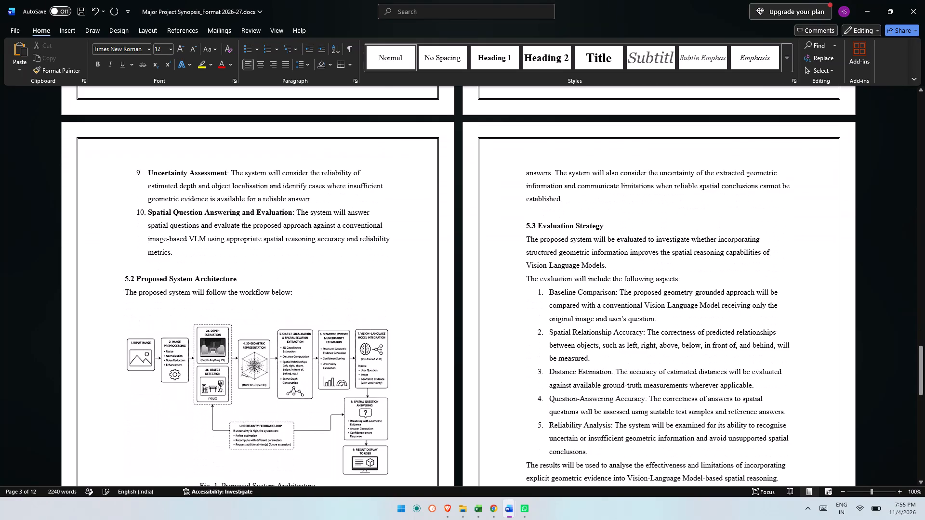
{"action": "scroll", "coordinate": [692, 158], "scroll_direction": "down", "scroll_amount": 1}
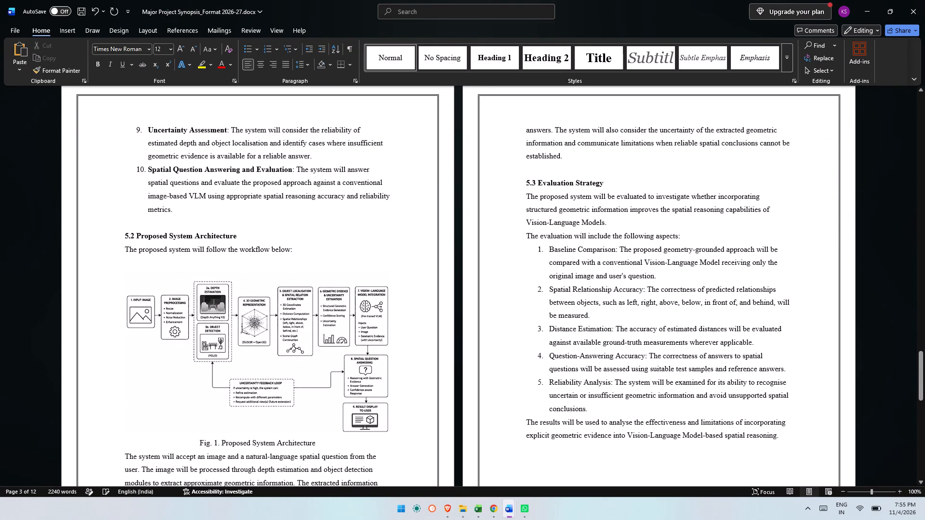
{"action": "left_click", "coordinate": [163, 221]}
{"action": "scroll", "coordinate": [163, 221], "scroll_direction": "down", "scroll_amount": 2}
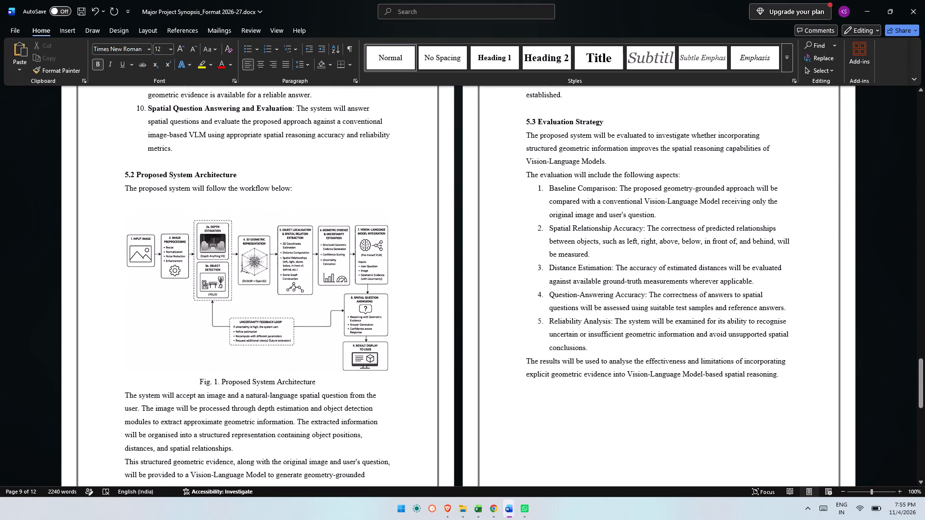
{"action": "scroll", "coordinate": [163, 221], "scroll_direction": "down", "scroll_amount": 1}
{"action": "scroll", "coordinate": [163, 221], "scroll_direction": "up", "scroll_amount": 1}
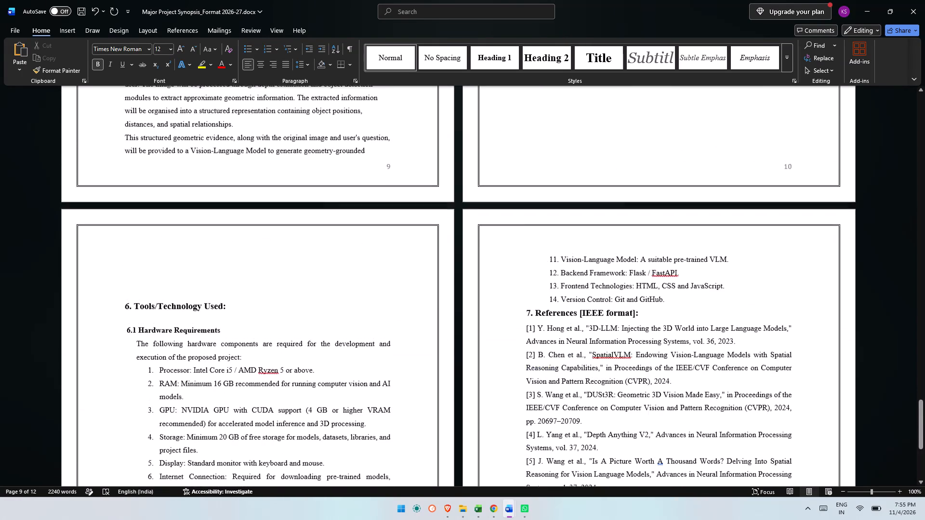
{"action": "scroll", "coordinate": [163, 221], "scroll_direction": "up", "scroll_amount": 4}
{"action": "scroll", "coordinate": [163, 221], "scroll_direction": "down", "scroll_amount": 1}
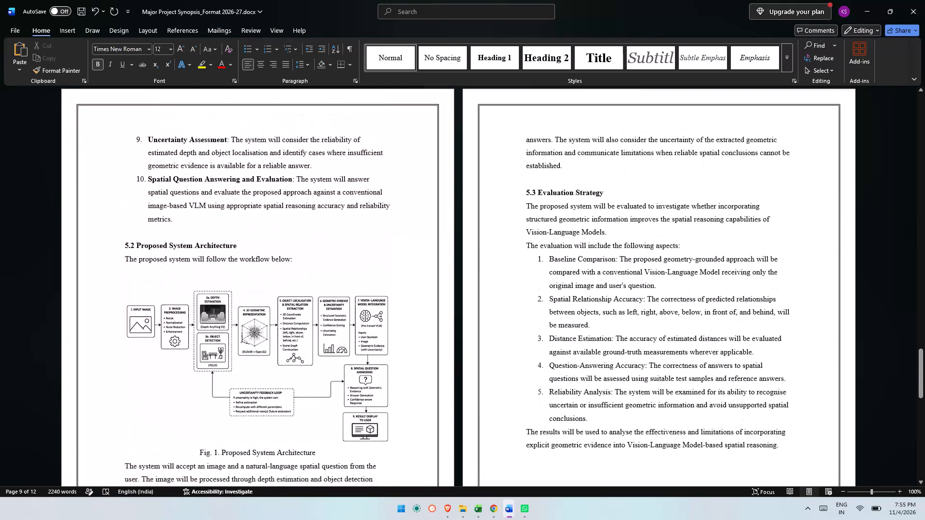
{"action": "scroll", "coordinate": [163, 221], "scroll_direction": "down", "scroll_amount": 1}
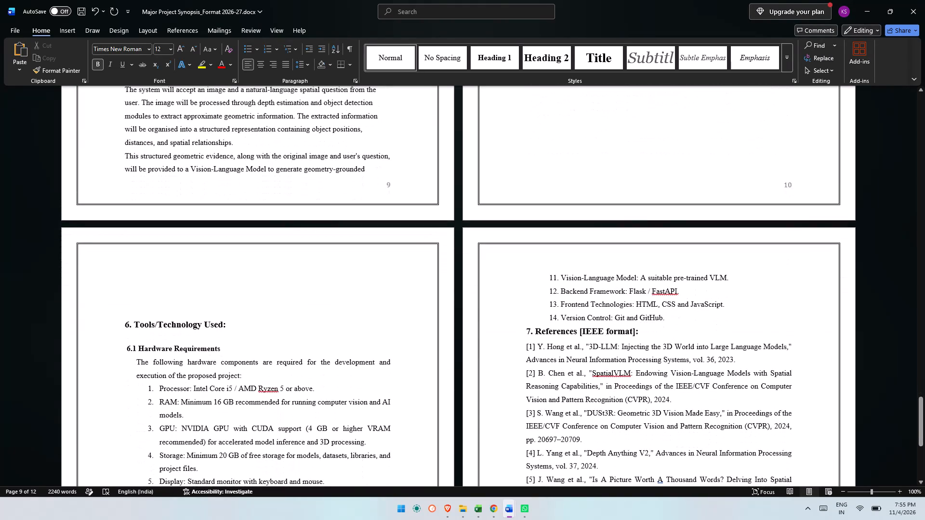
{"action": "left_click", "coordinate": [123, 318]}
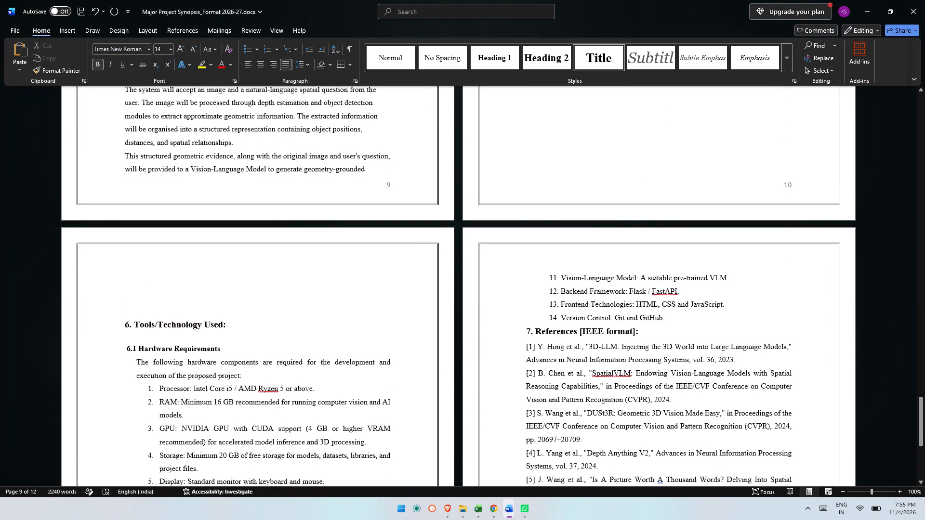
{"action": "key", "text": "BackSpace"}
{"action": "key", "text": "BackSpace"}
{"action": "key", "text": "BackSpace"}
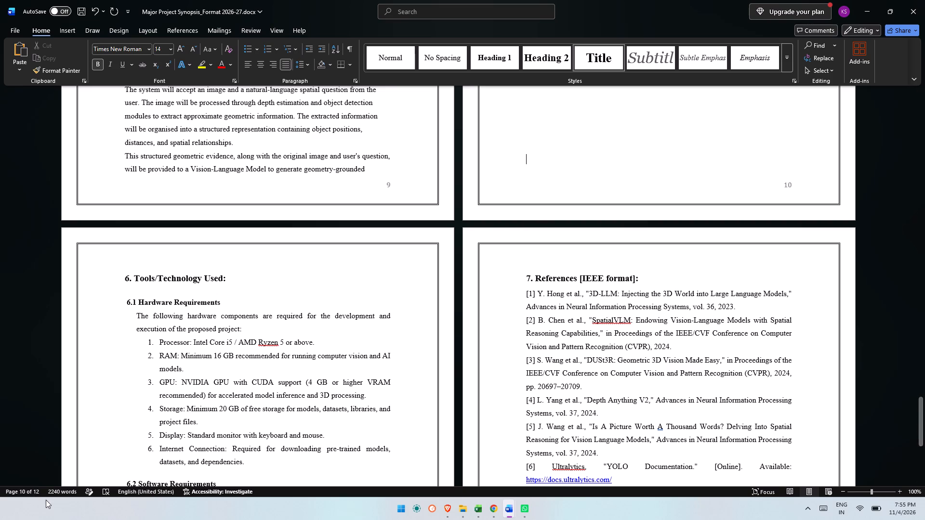
Check the page layout from section 5.2 Proposed System Architecture through section 7 References.
{"action": "left_click", "coordinate": [137, 259]}
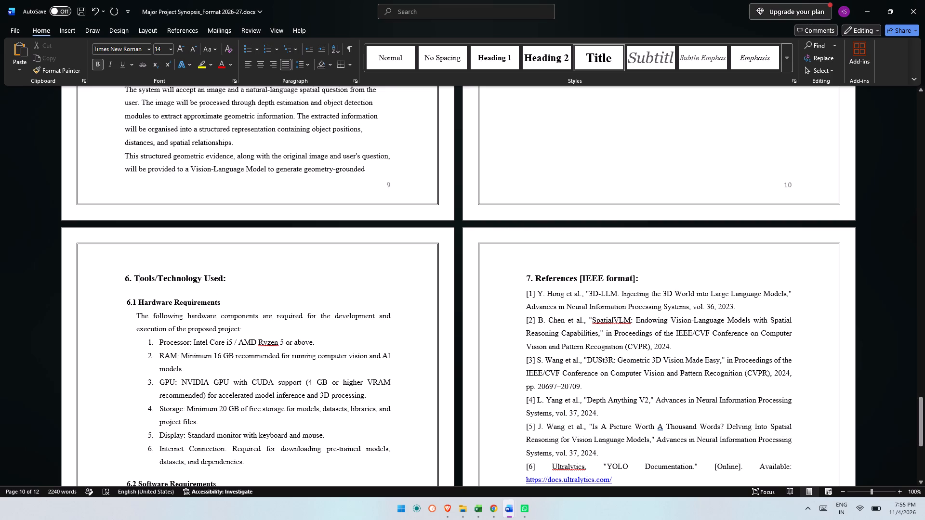
{"action": "left_click", "coordinate": [138, 263]}
{"action": "scroll", "coordinate": [511, 175], "scroll_direction": "up", "scroll_amount": 4}
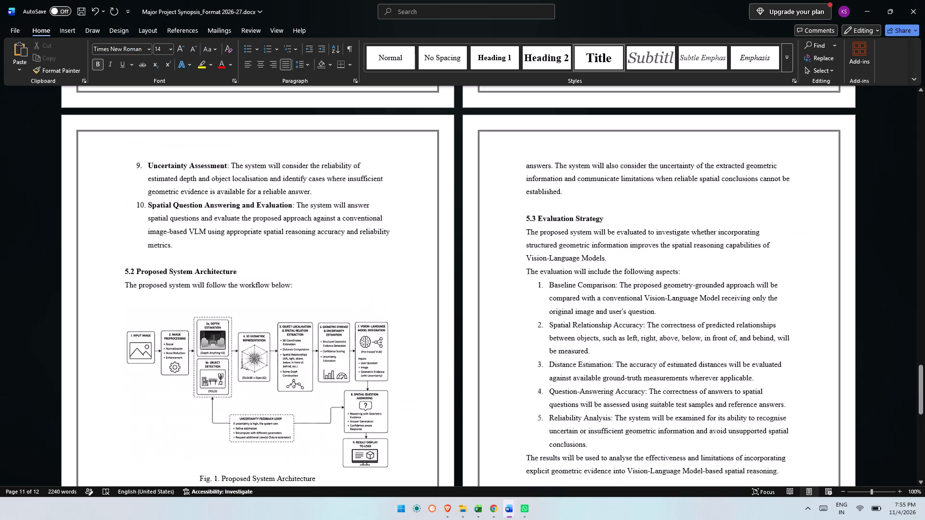
{"action": "scroll", "coordinate": [511, 175], "scroll_direction": "up", "scroll_amount": 1}
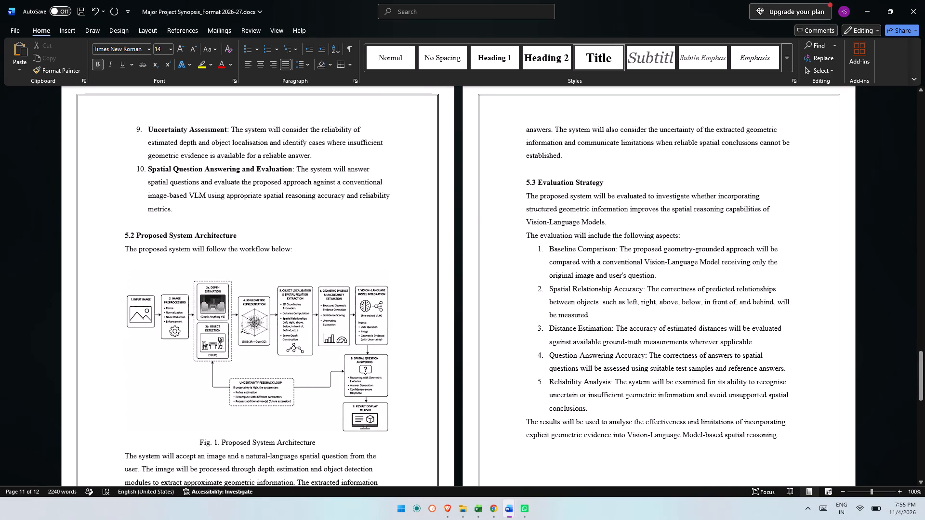
{"action": "left_click", "coordinate": [543, 169]}
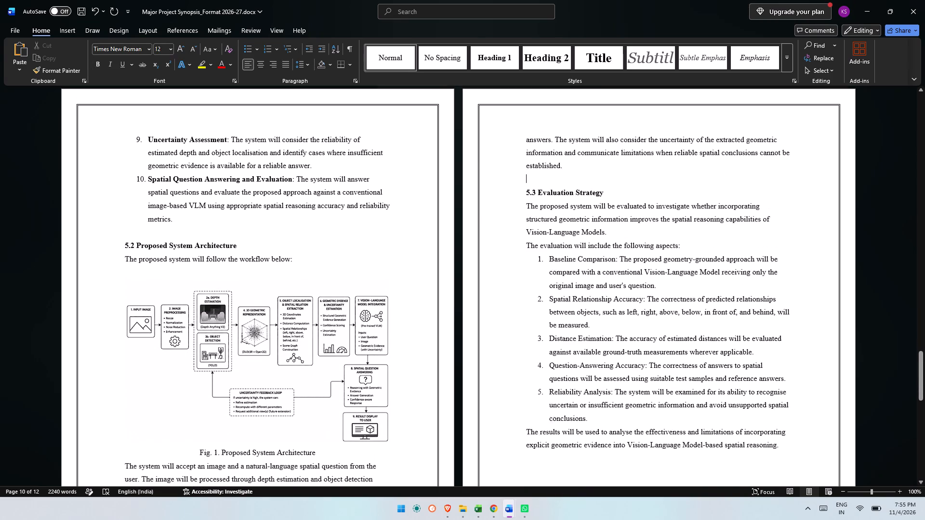
{"action": "scroll", "coordinate": [287, 195], "scroll_direction": "down", "scroll_amount": 1}
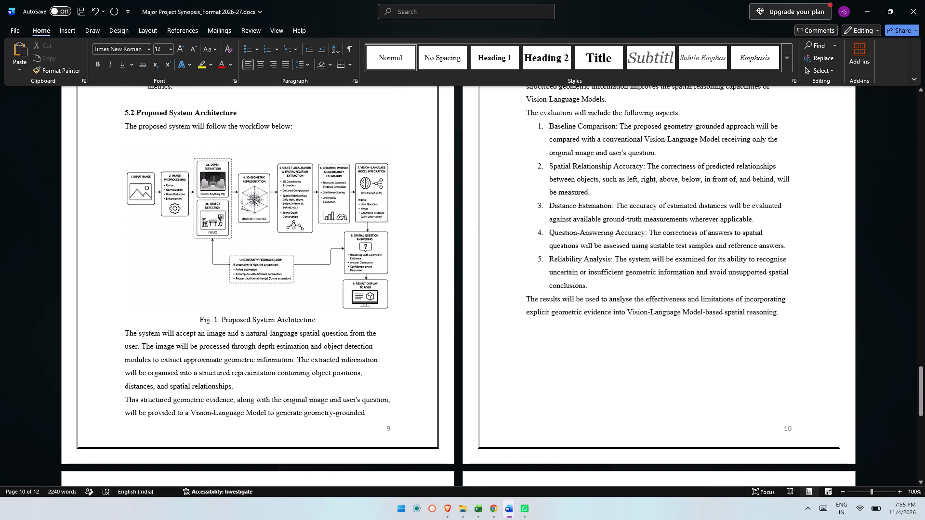
{"action": "scroll", "coordinate": [287, 195], "scroll_direction": "down", "scroll_amount": 1}
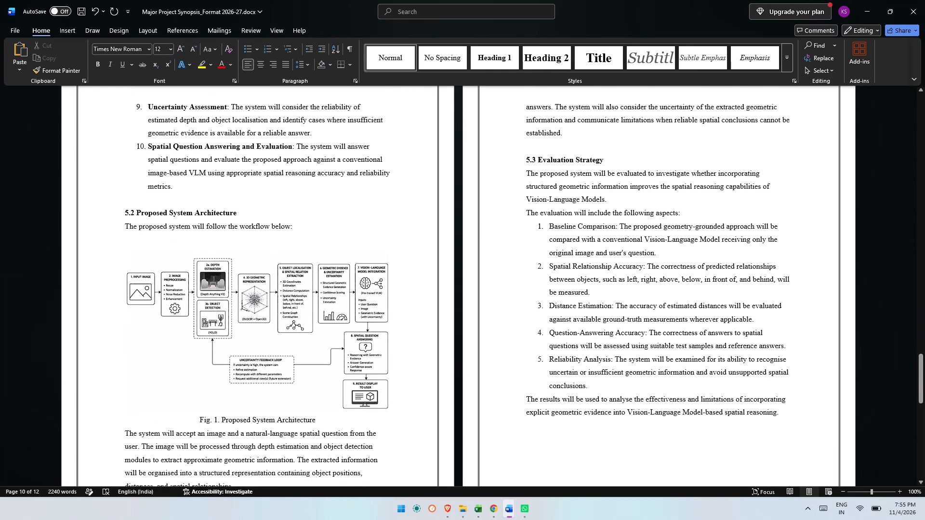
{"action": "scroll", "coordinate": [287, 195], "scroll_direction": "down", "scroll_amount": 3}
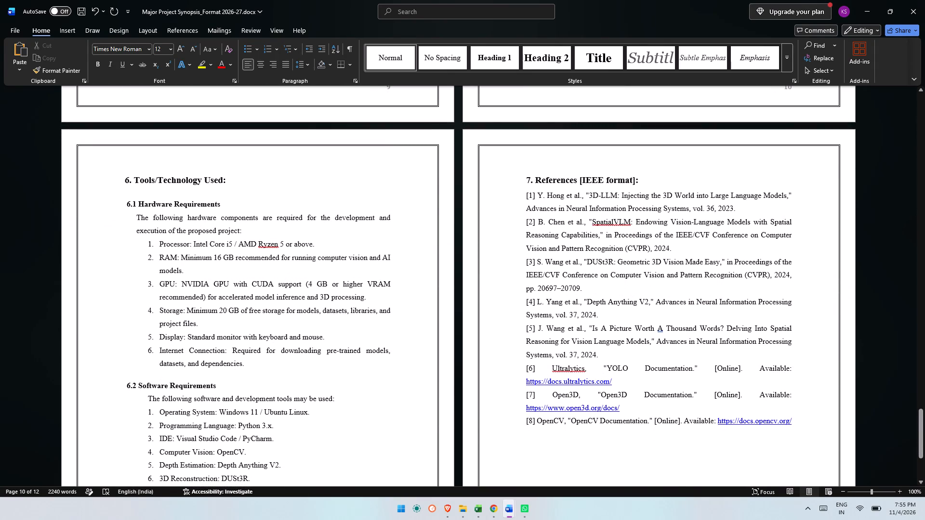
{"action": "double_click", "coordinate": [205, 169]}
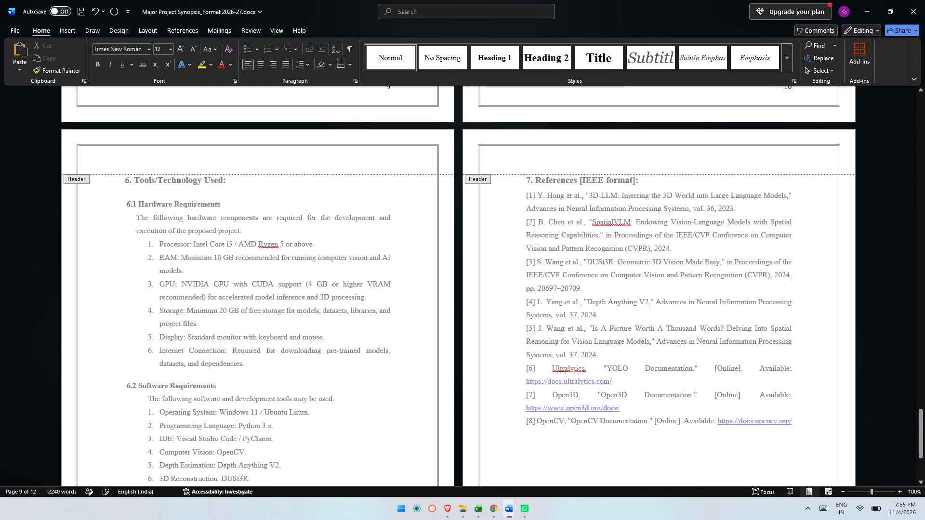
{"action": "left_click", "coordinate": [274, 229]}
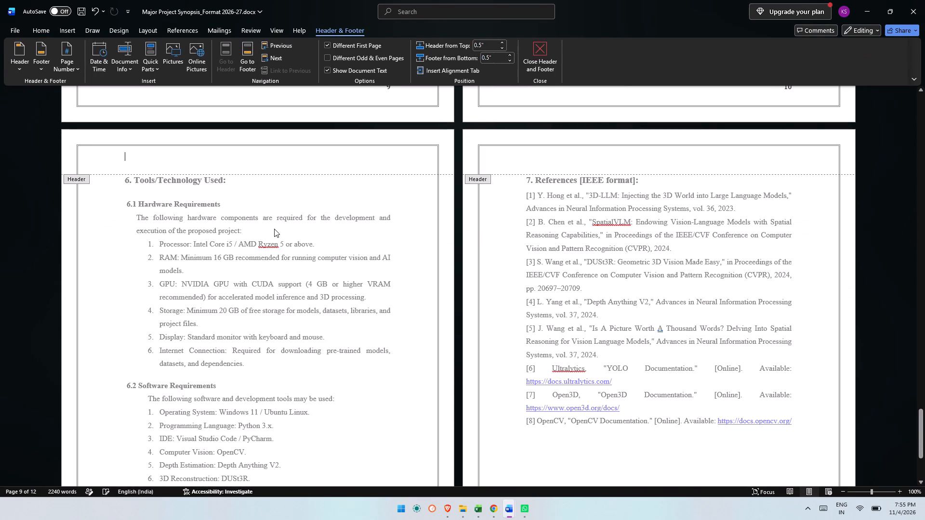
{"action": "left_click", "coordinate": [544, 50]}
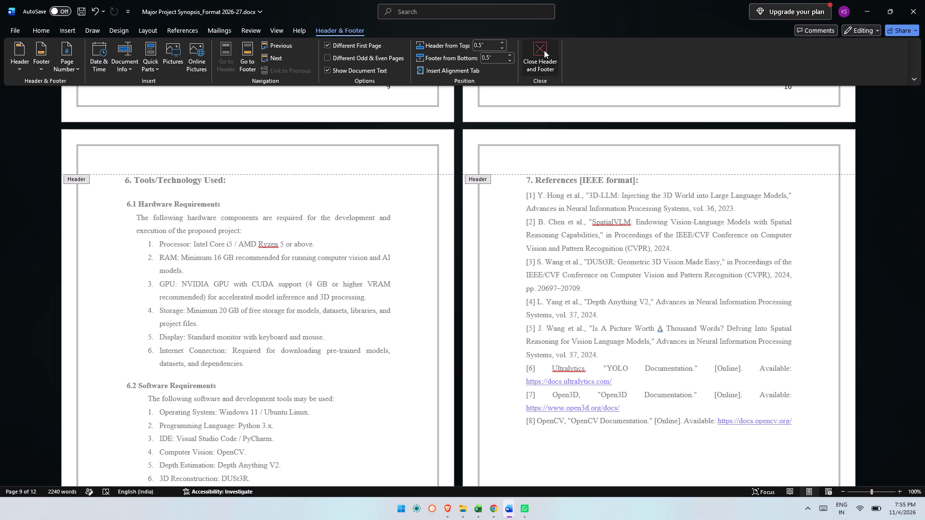
Open the file options for saving the revised synopsis.
{"action": "scroll", "coordinate": [475, 169], "scroll_direction": "up", "scroll_amount": 6}
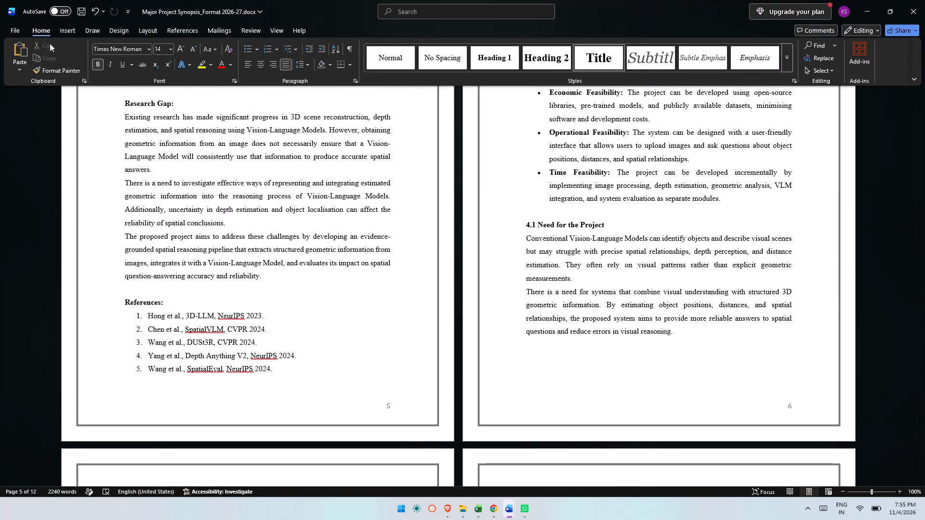
{"action": "left_click", "coordinate": [14, 33]}
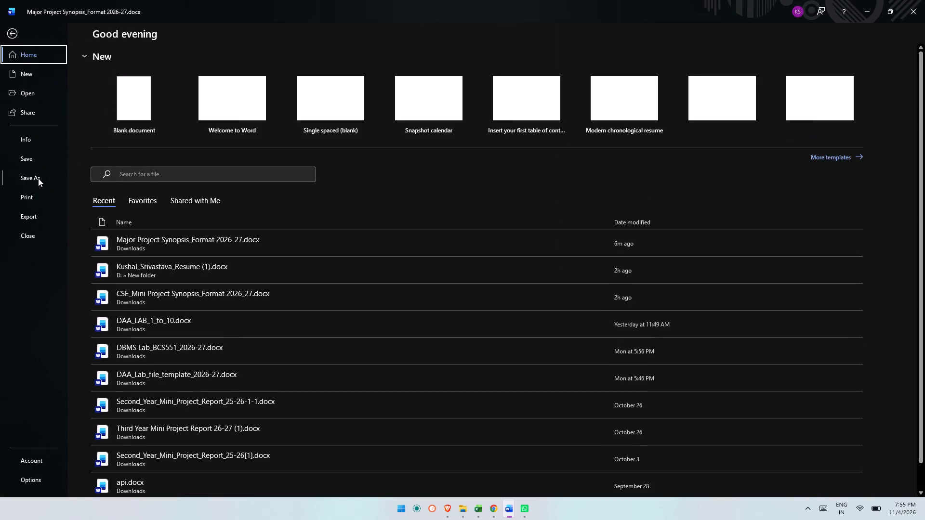
Save the revised synopsis as a PDF in Downloads, replacing the existing Major Project Synopsis_Format 2026-27.pdf.
{"action": "left_click", "coordinate": [38, 178]}
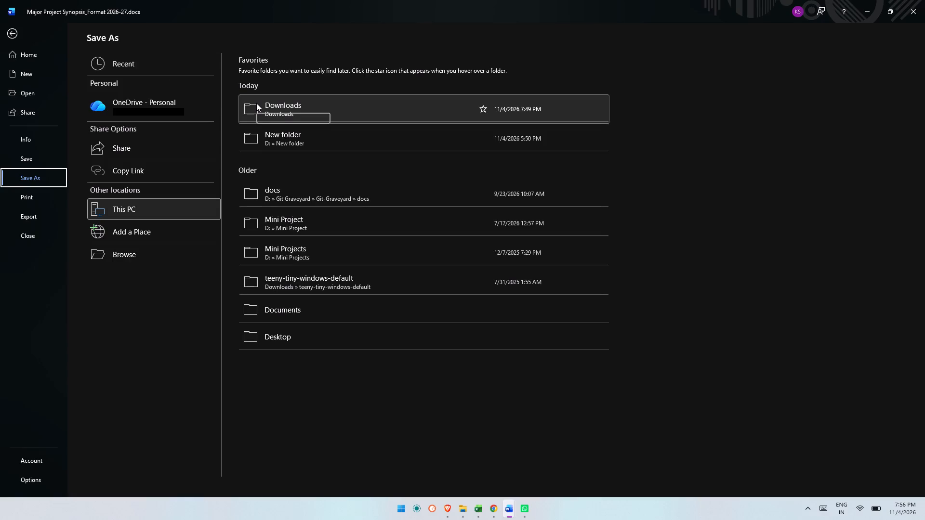
{"action": "left_click", "coordinate": [349, 104]}
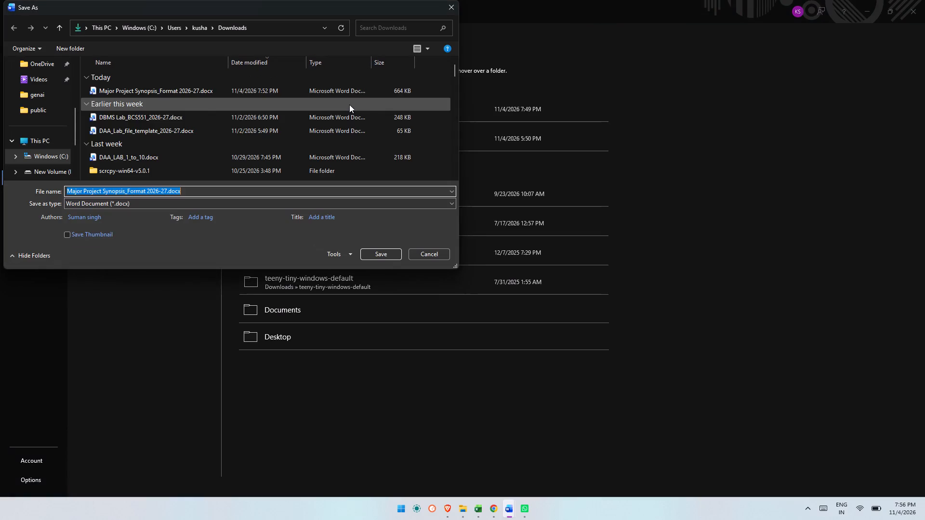
{"action": "left_click", "coordinate": [190, 205]}
{"action": "left_click", "coordinate": [140, 257]}
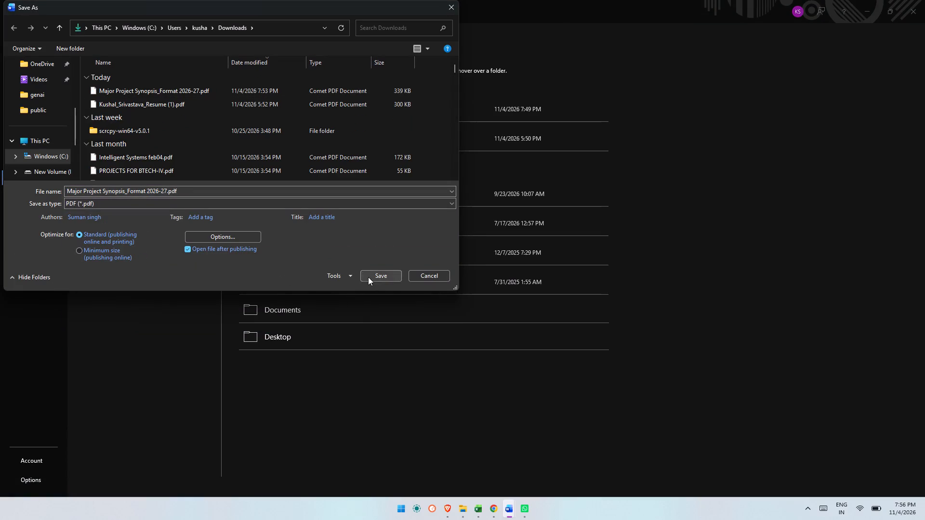
{"action": "left_click", "coordinate": [369, 277]}
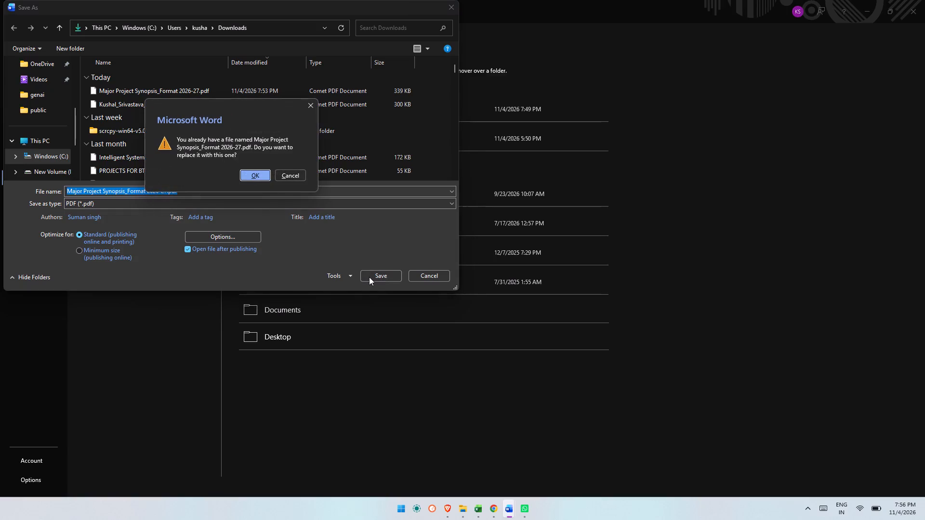
{"action": "left_click", "coordinate": [265, 171]}
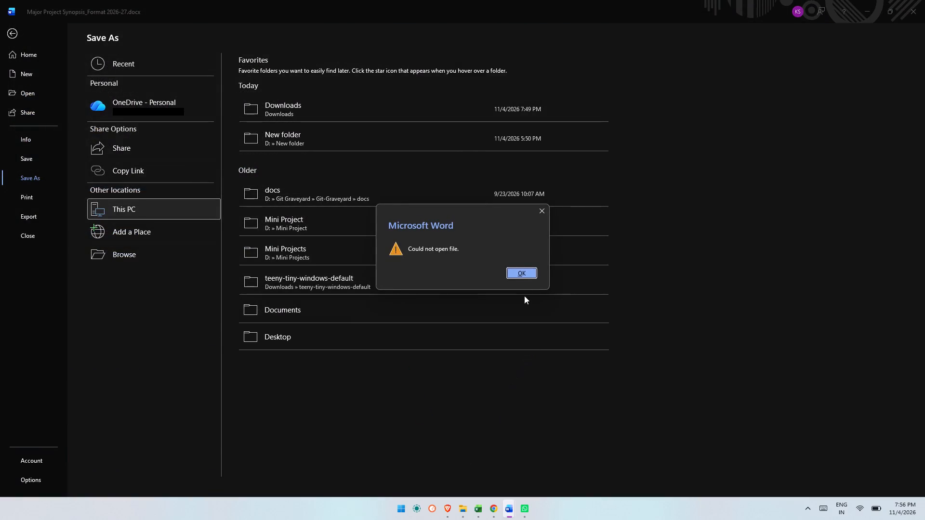
{"action": "left_click", "coordinate": [522, 271]}
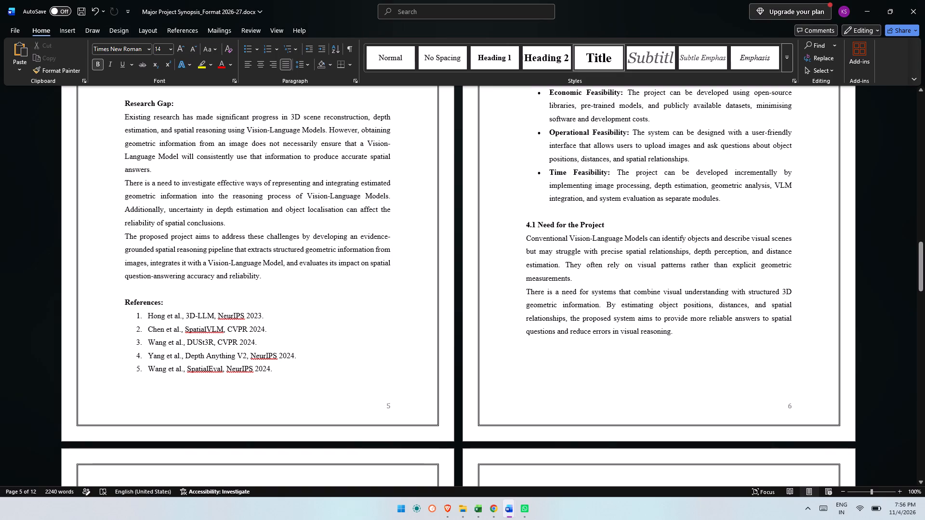